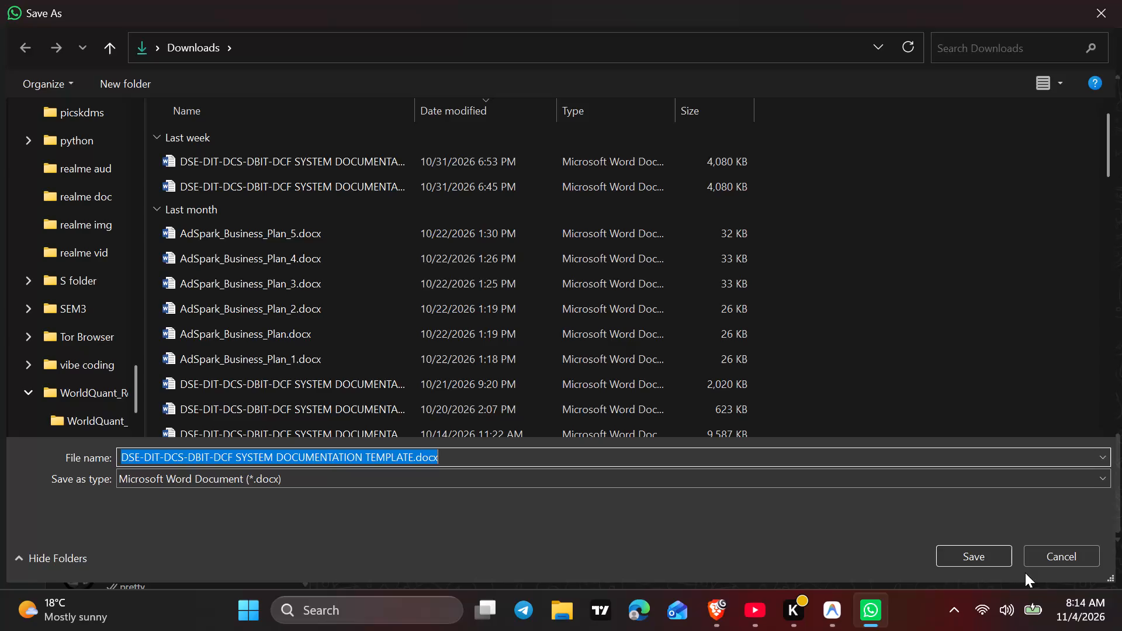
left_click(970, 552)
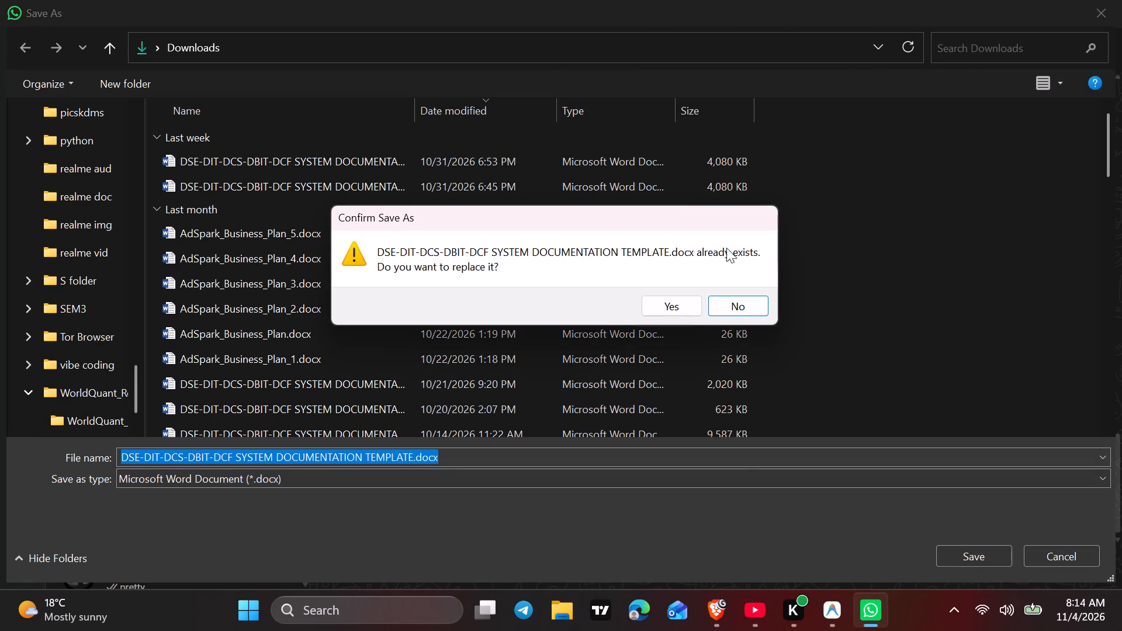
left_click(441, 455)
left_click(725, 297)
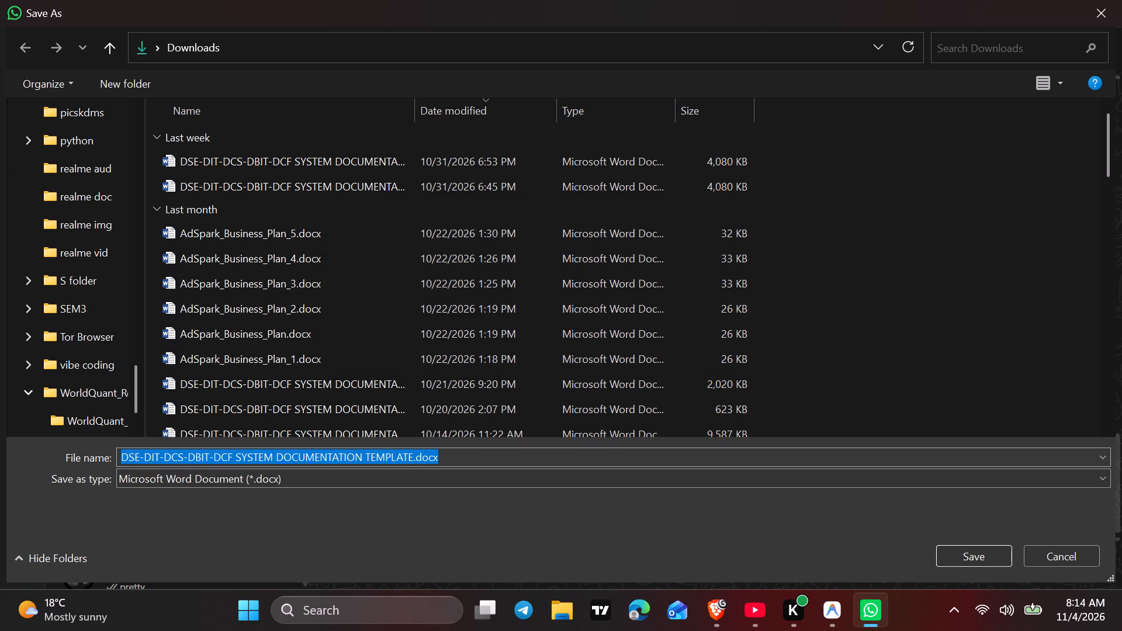
Remove the word TEMPLATE from the file name, leaving DSE-DIT-DCS-DBIT-DCF SYSTEM DOCUMENTATION .docx as the name for the download.
left_click(411, 452)
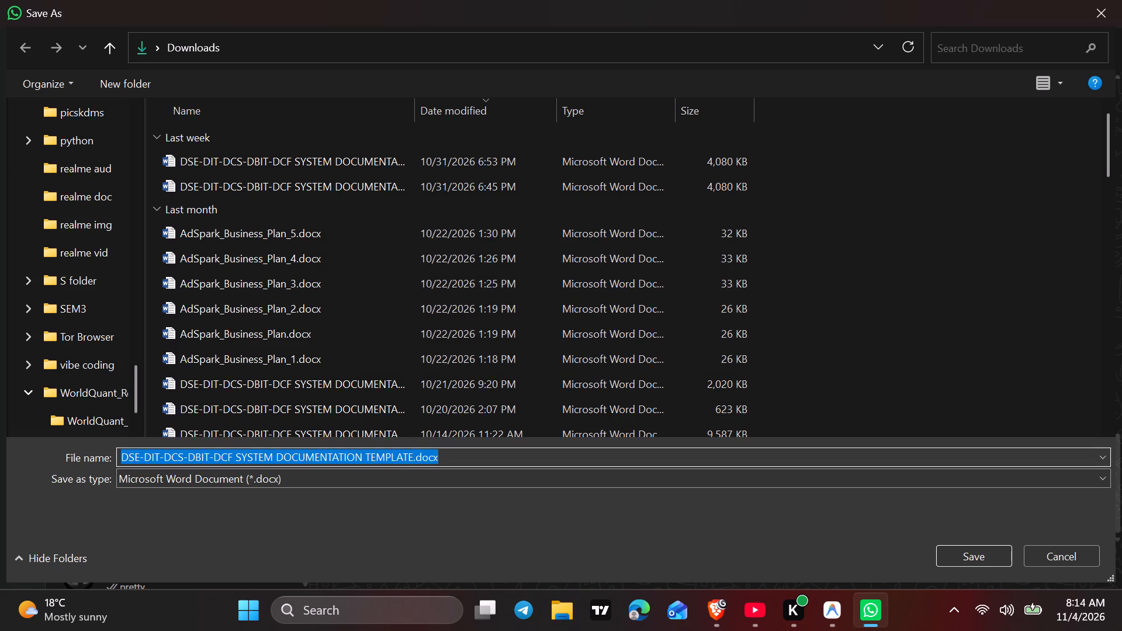
left_click(413, 460)
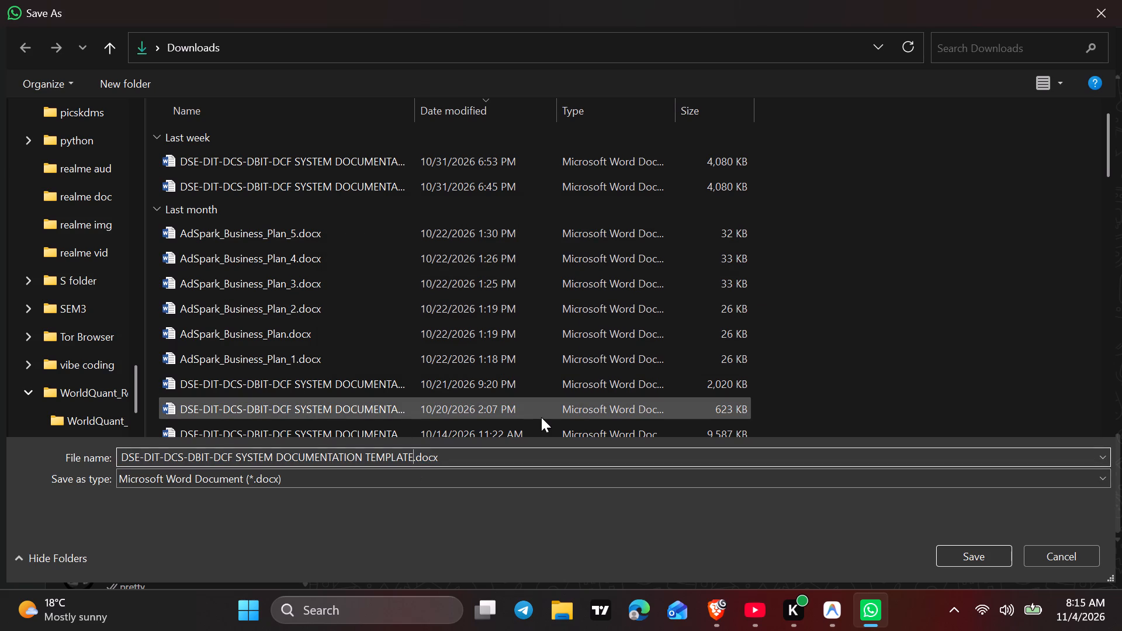
key("shift+underscore")
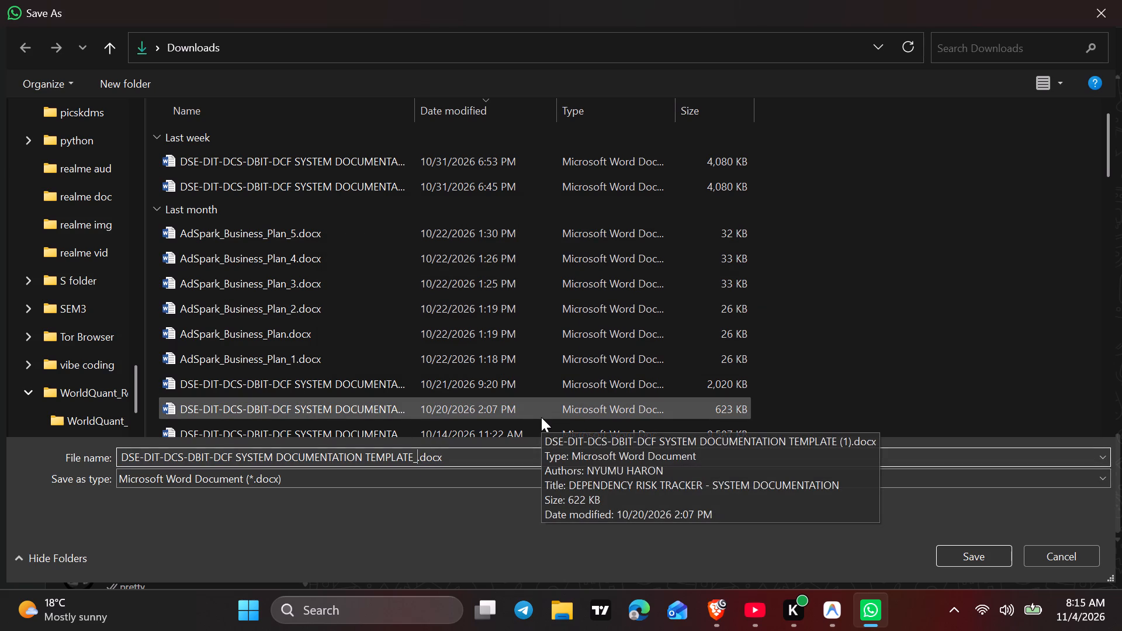
key("BackSpace")
key("BackSpace")
key("BackSpace")
key("BackSpace")
key("BackSpace")
key("BackSpace")
key("BackSpace")
key("BackSpace")
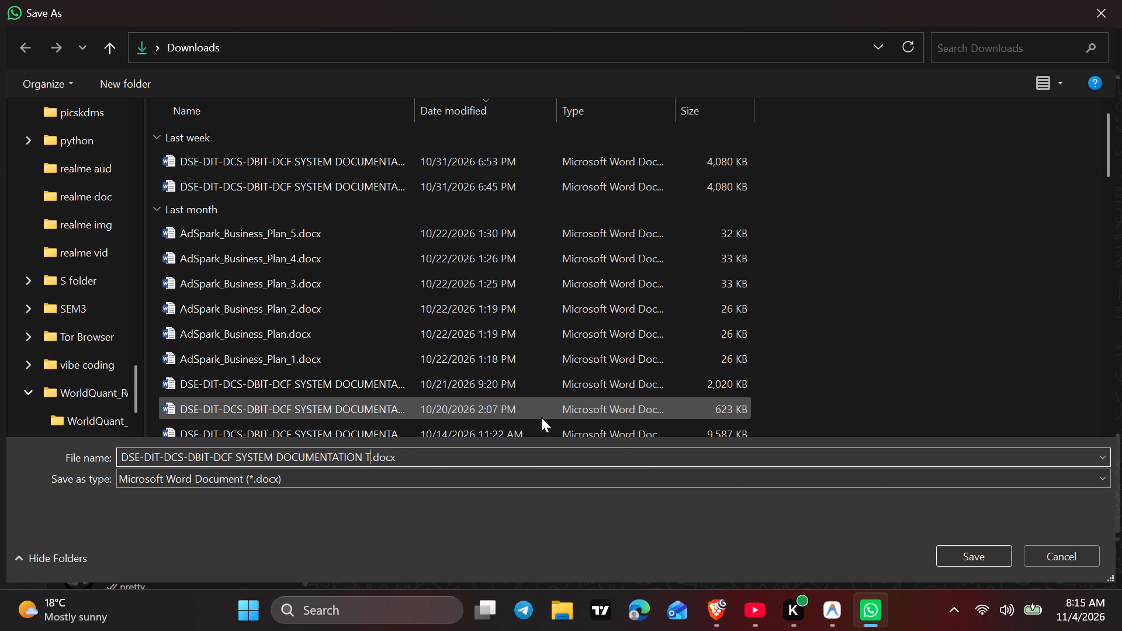
key("BackSpace")
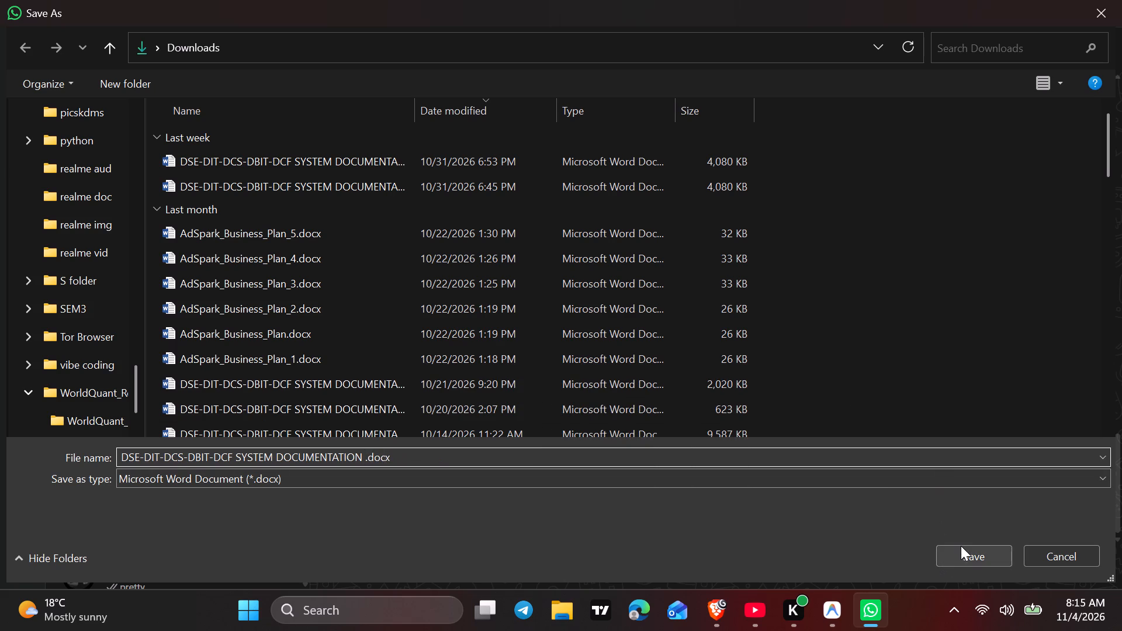
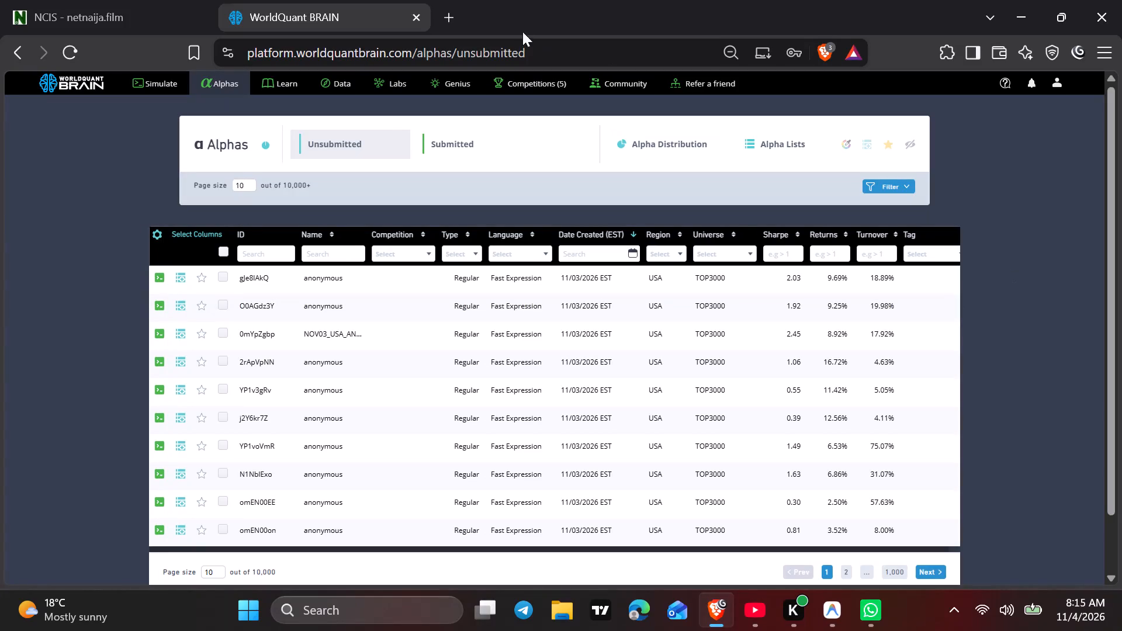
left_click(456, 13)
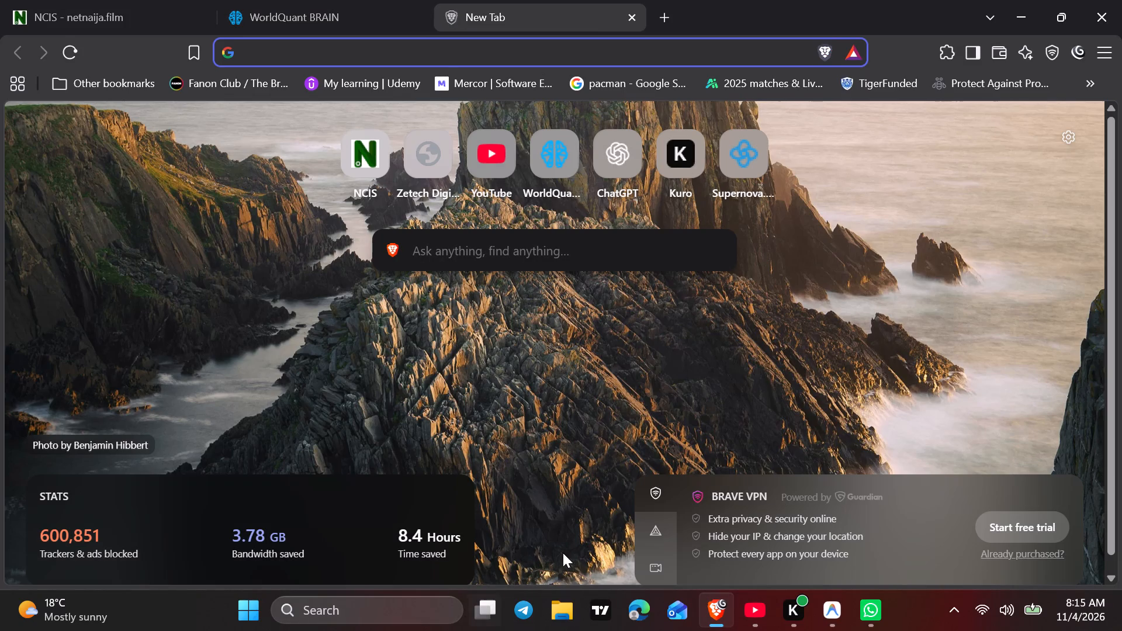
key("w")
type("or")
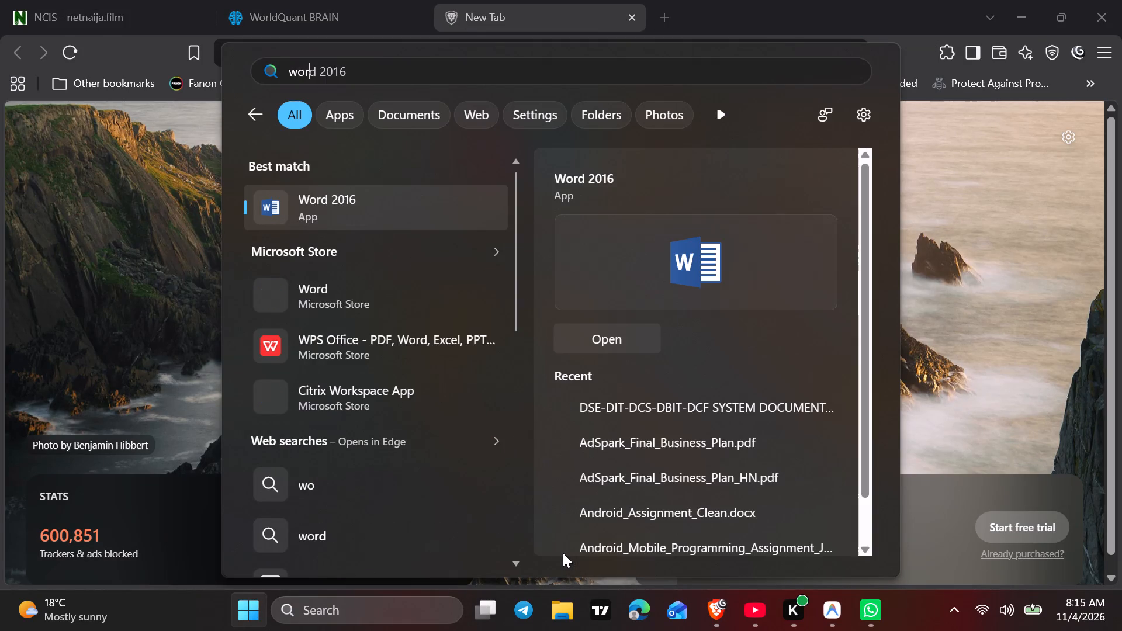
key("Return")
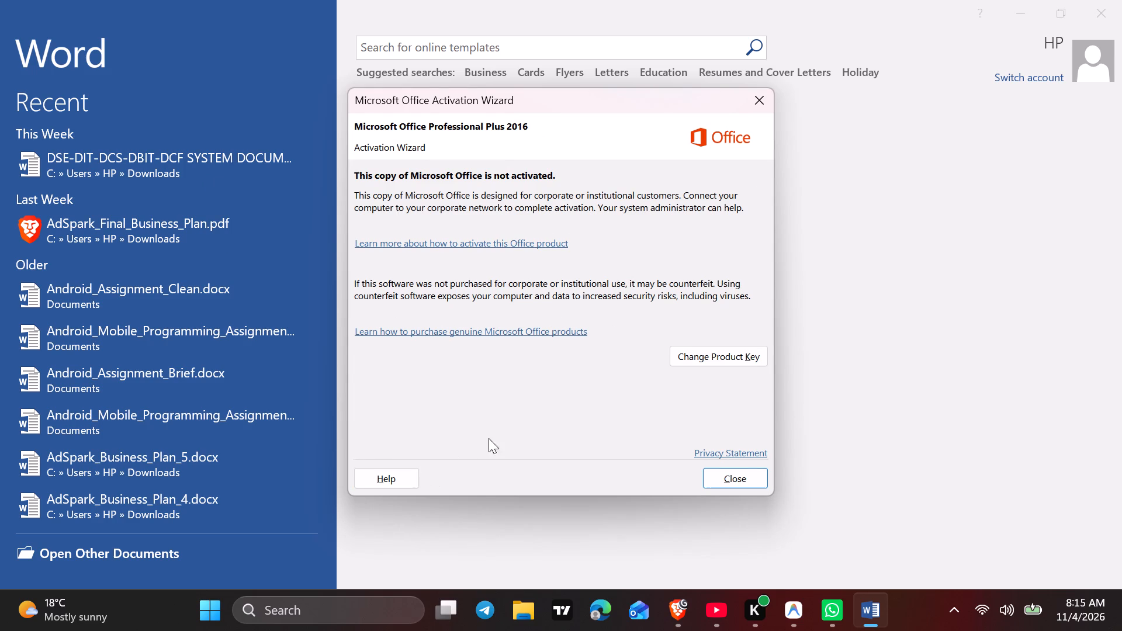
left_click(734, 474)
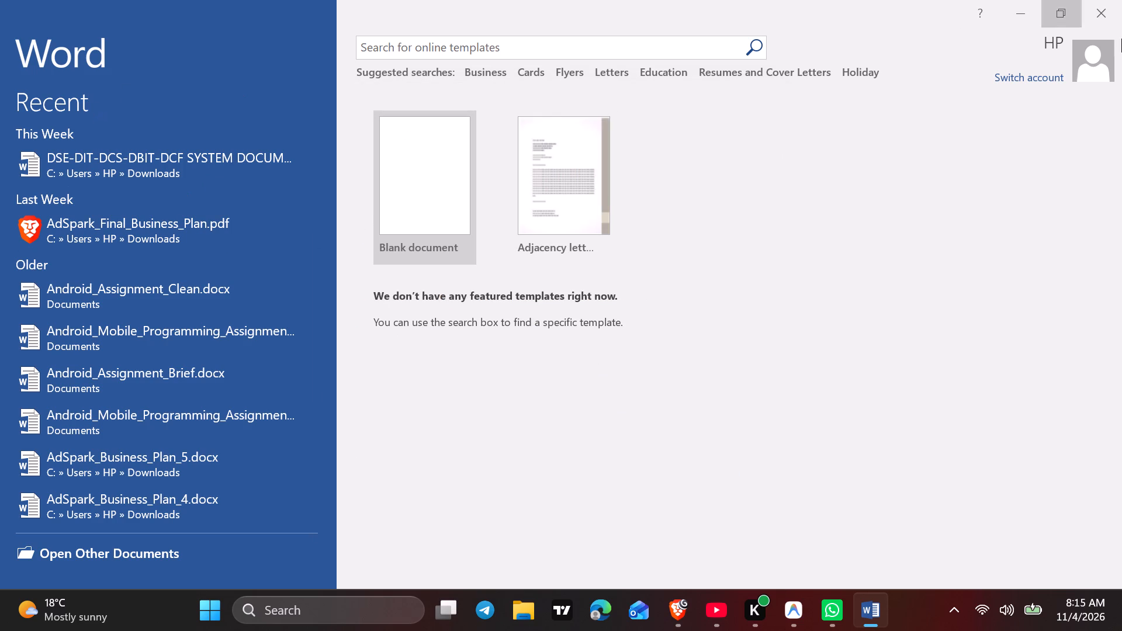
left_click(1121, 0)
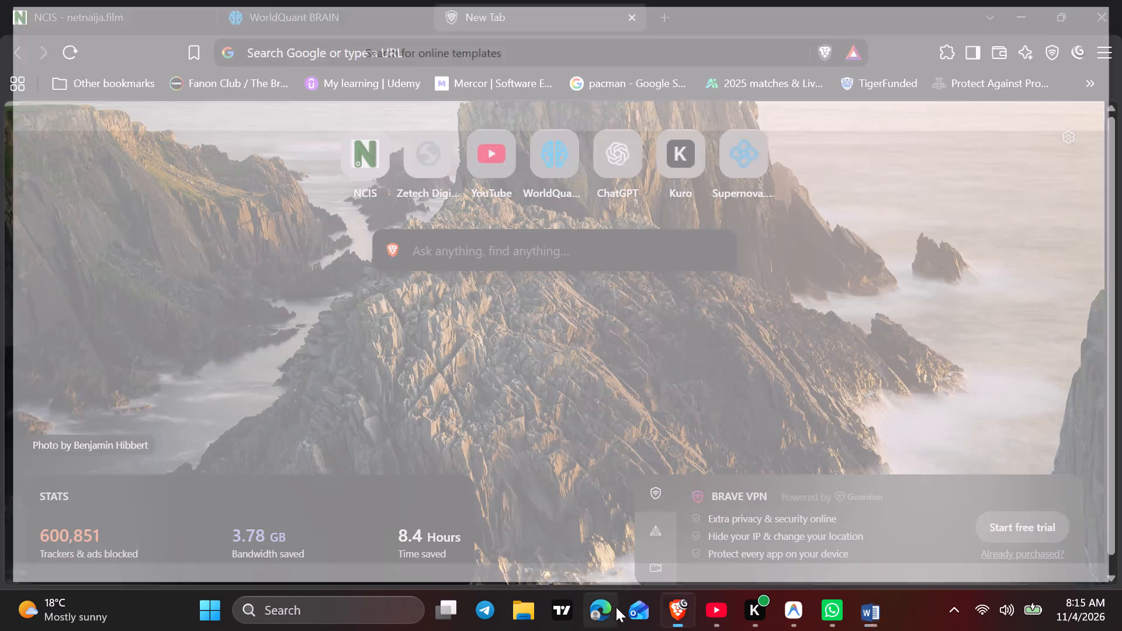
Open DSE-DIT-DCS-DBIT-DCF SYSTEM DOCUMENTATION .docx from File Explorer's recent files, enable editing and update the document's fields.
left_click(549, 606)
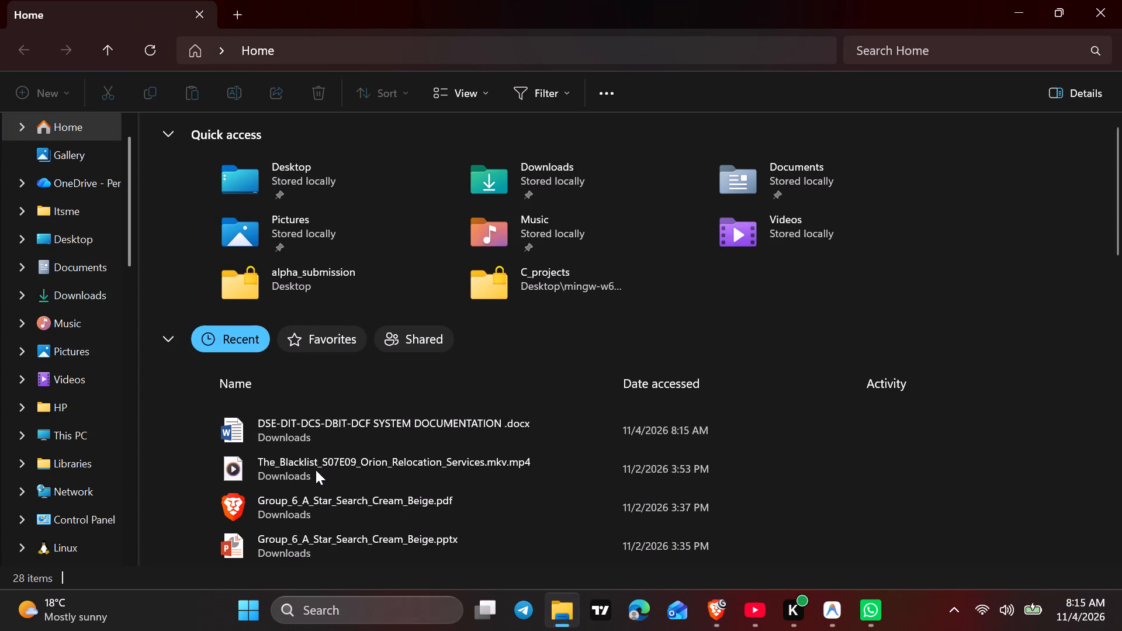
double_click(333, 438)
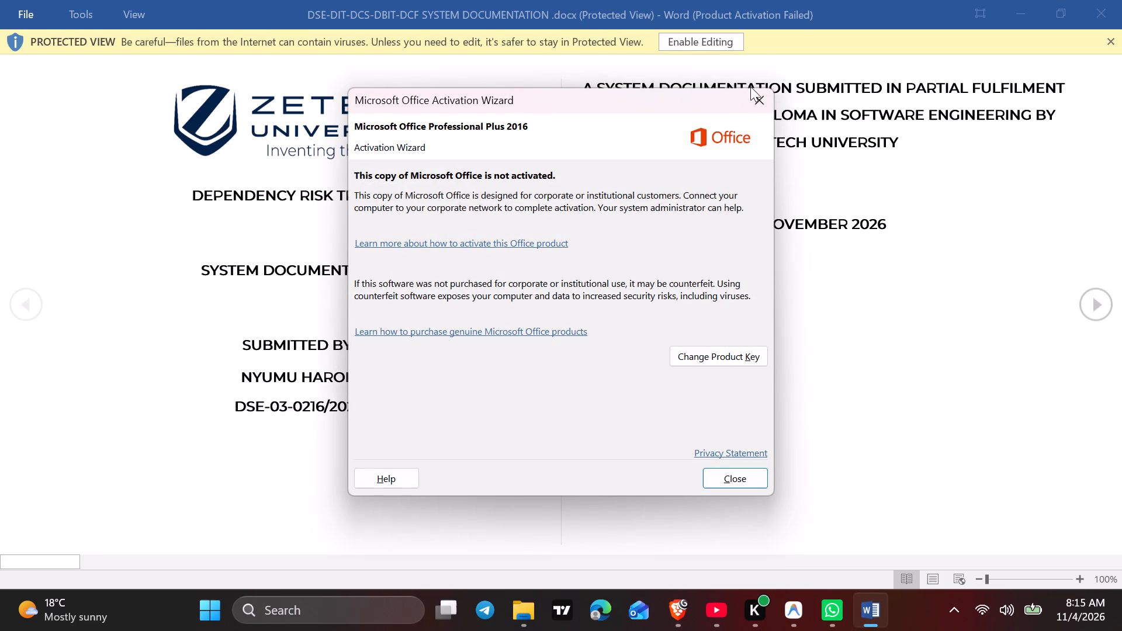
left_click(754, 95)
left_click(712, 38)
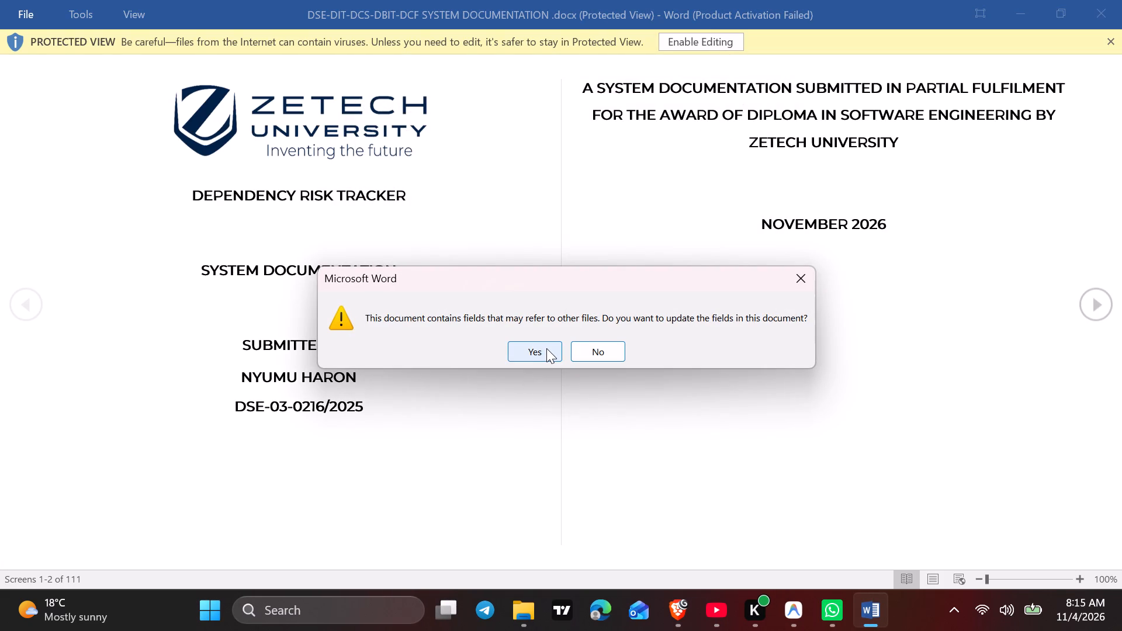
left_click(546, 348)
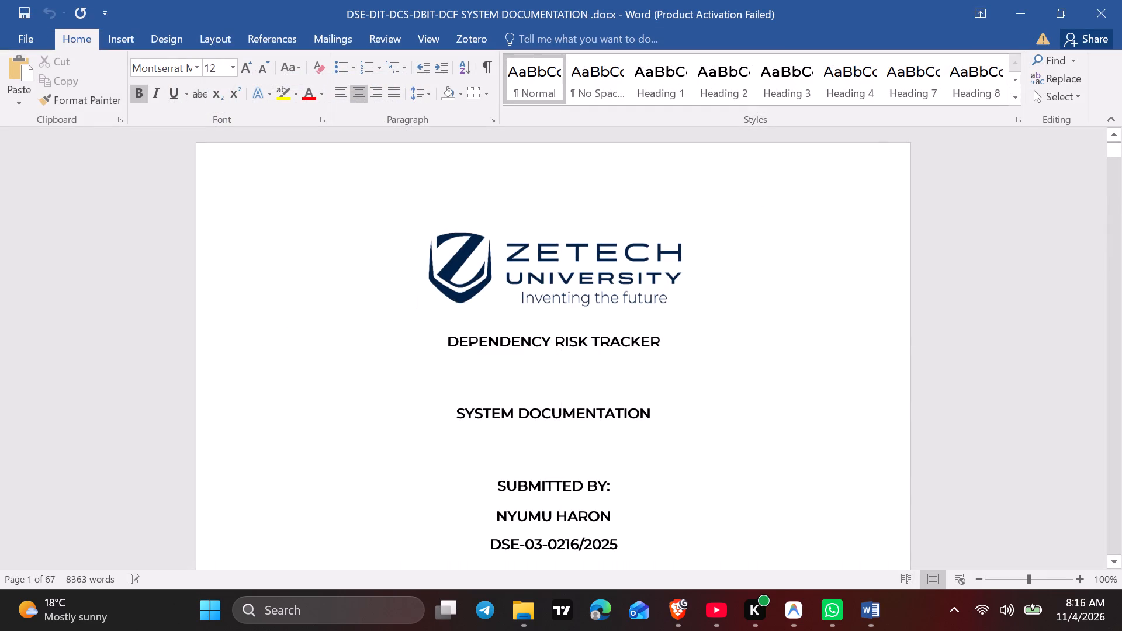
In the Declaration's opening sentence, remove the "Admission Number:" label and the parentheses, keeping the student's admission number after the name.
scroll(691, 449, "down", 3)
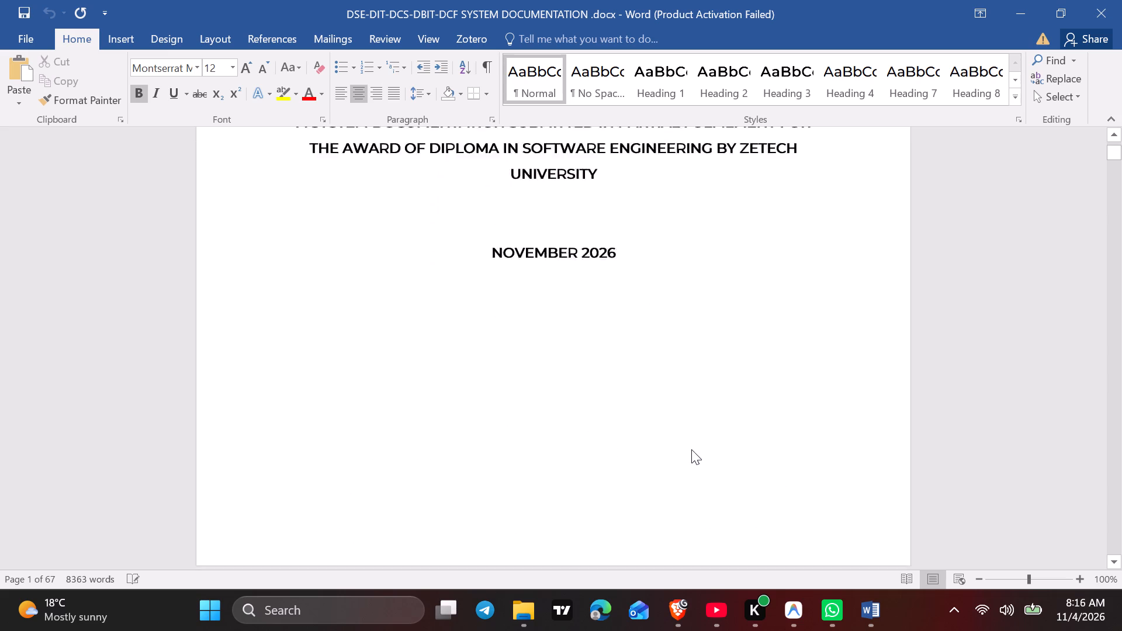
scroll(691, 449, "up", 1)
scroll(691, 449, "down", 1)
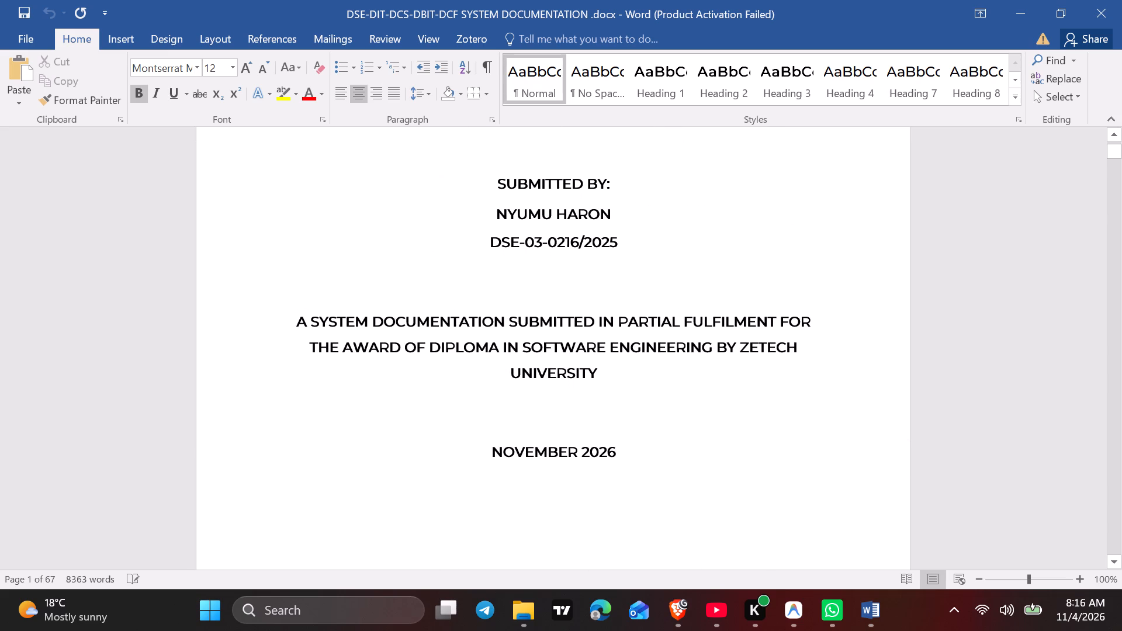
scroll(691, 449, "down", 3)
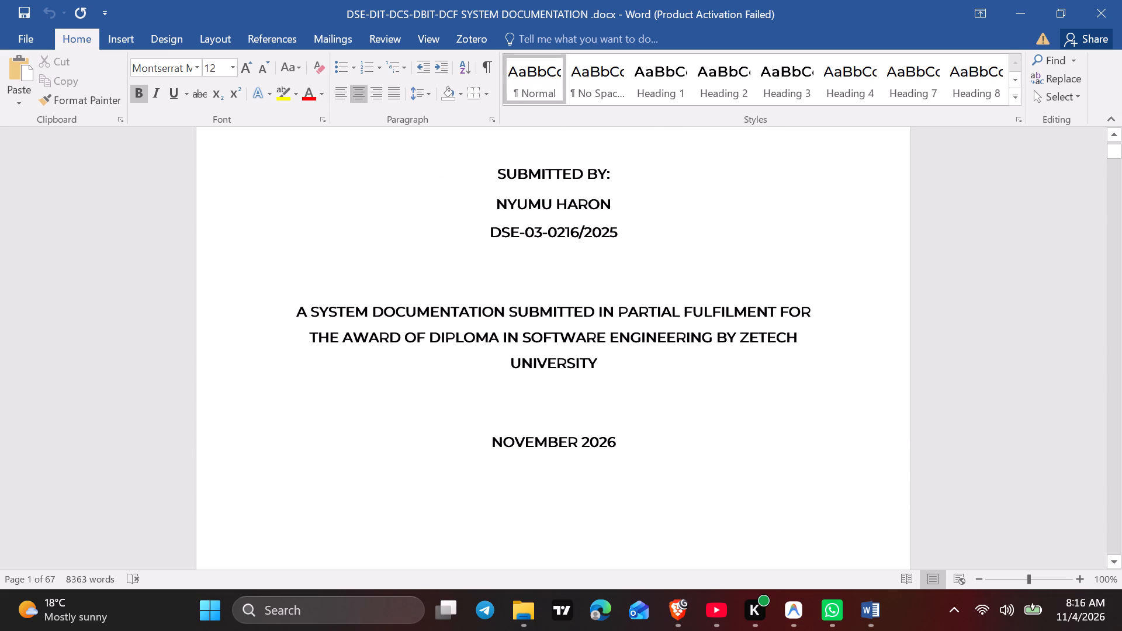
scroll(691, 449, "down", 1)
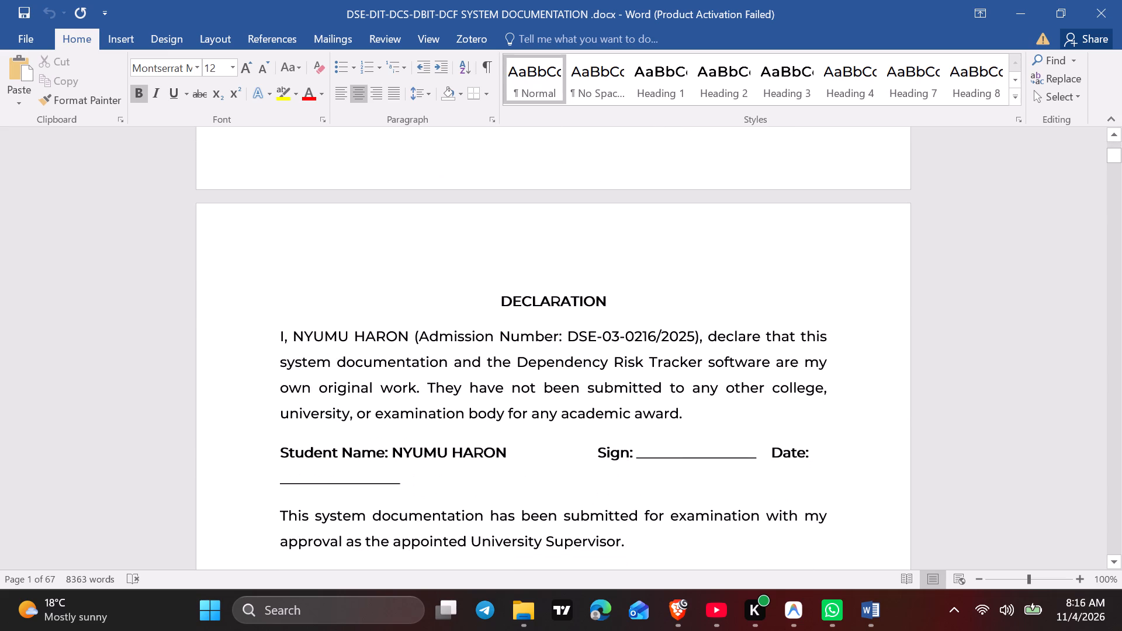
scroll(691, 449, "down", 1)
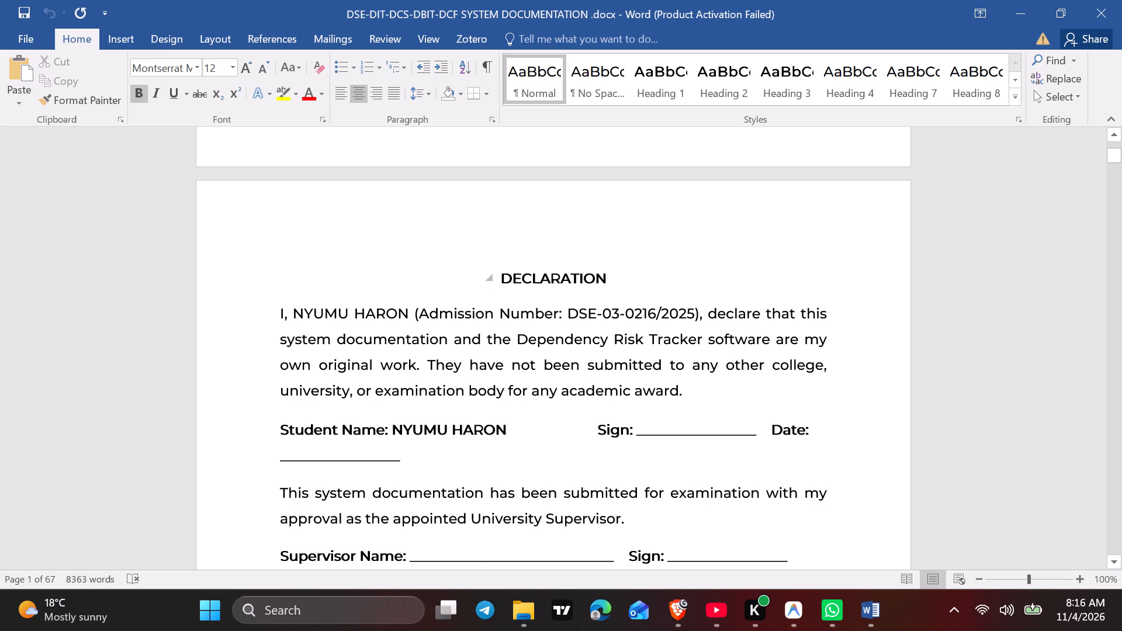
left_click(699, 315)
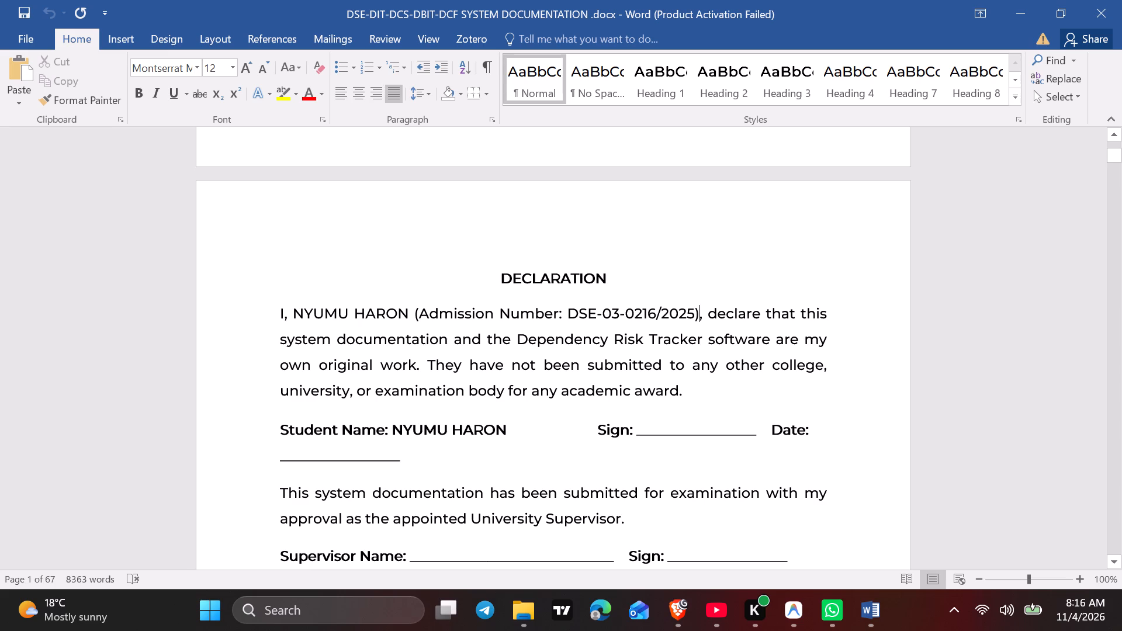
key("BackSpace")
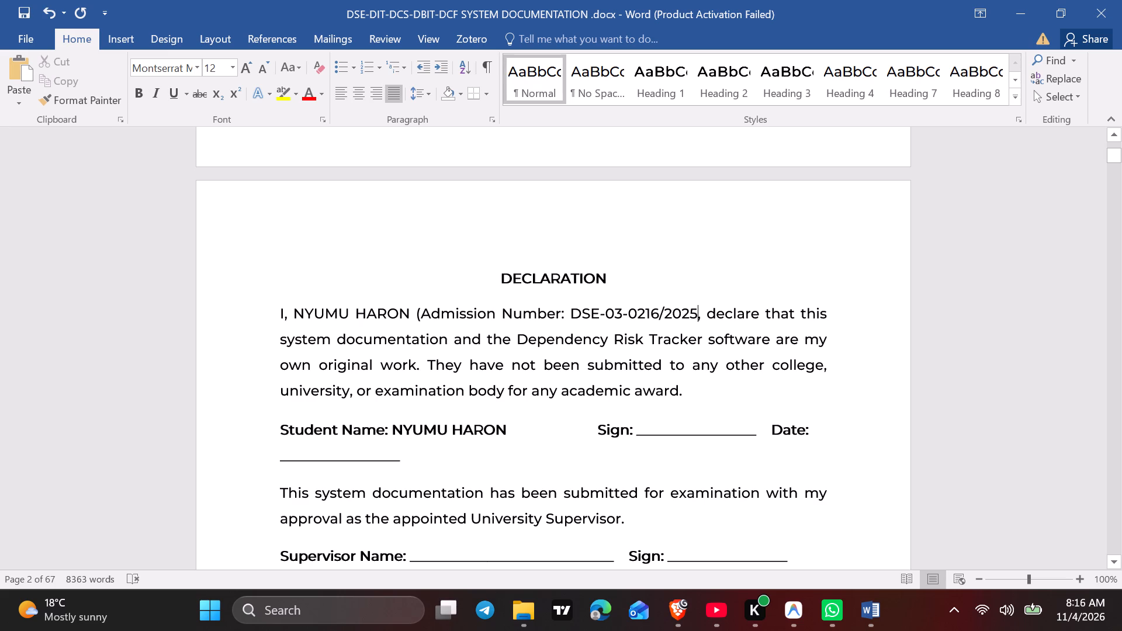
left_click(570, 317)
key("BackSpace")
key("BackSpace")
key("BackSpace")
key("BackSpace")
key("BackSpace")
key("BackSpace")
key("BackSpace")
key("BackSpace")
key("BackSpace")
key("BackSpace")
key("BackSpace")
key("BackSpace")
key("BackSpace")
key("BackSpace")
key("BackSpace")
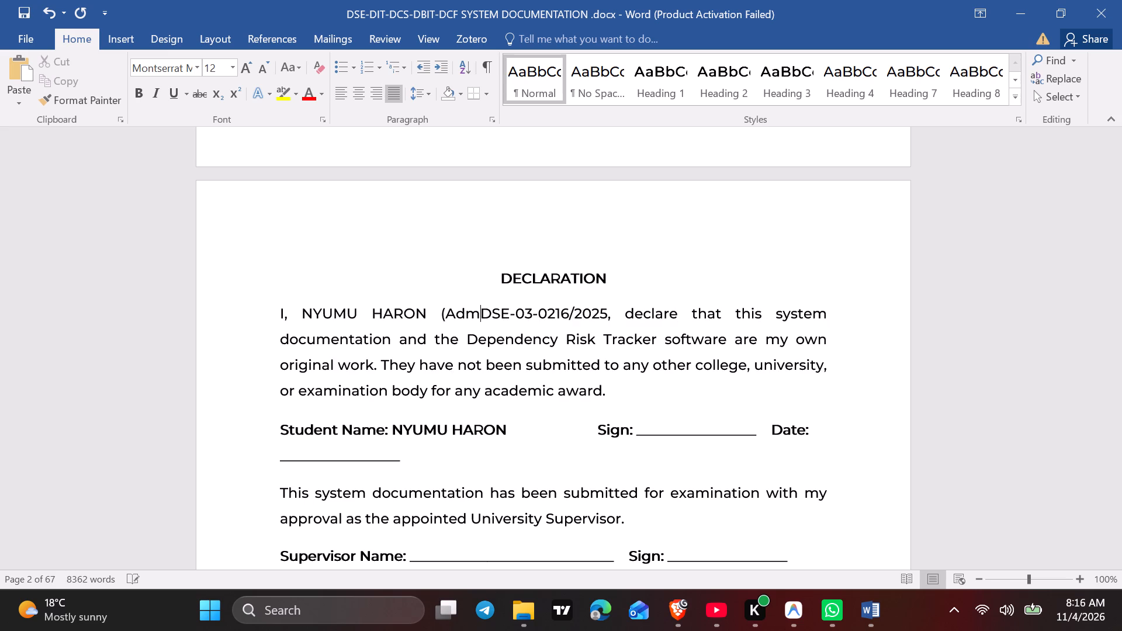
key("BackSpace")
key("BackSpace")
key("BackSpace")
key("BackSpace")
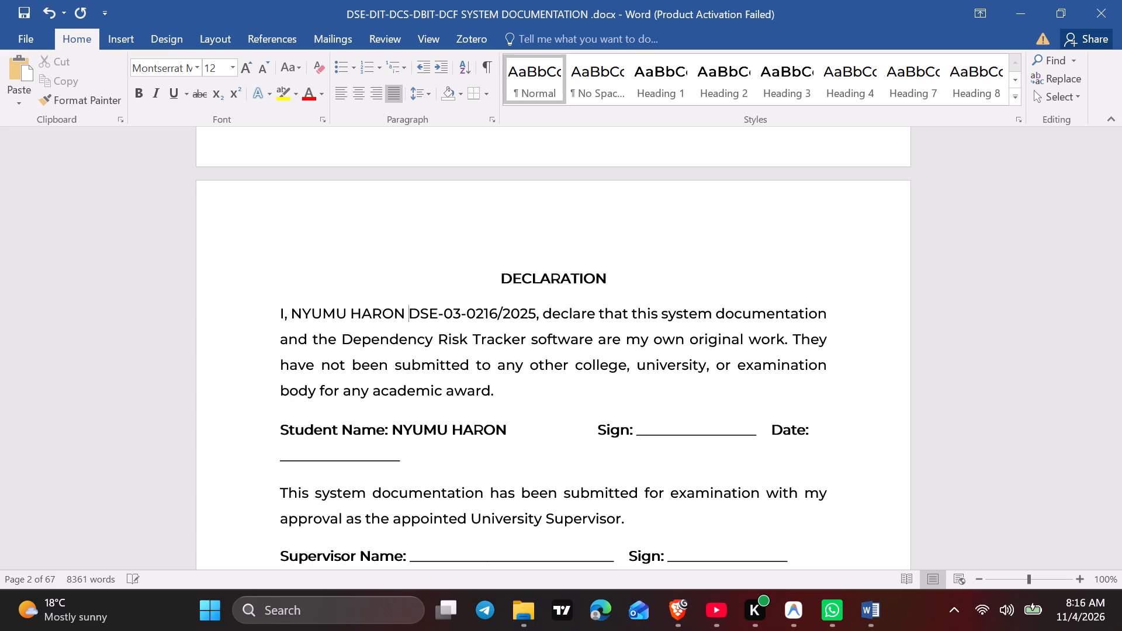
Arrange the Word document and File Explorer side by side, with the document filling the left half of the screen.
left_click(692, 255)
scroll(682, 368, "down", 3)
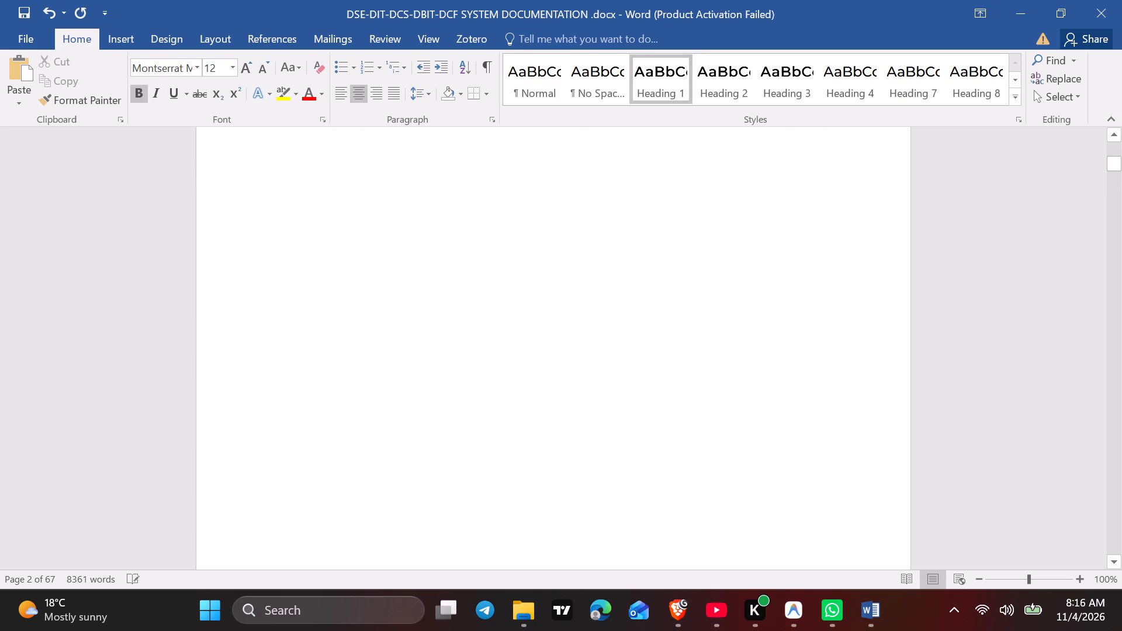
scroll(682, 368, "up", 2)
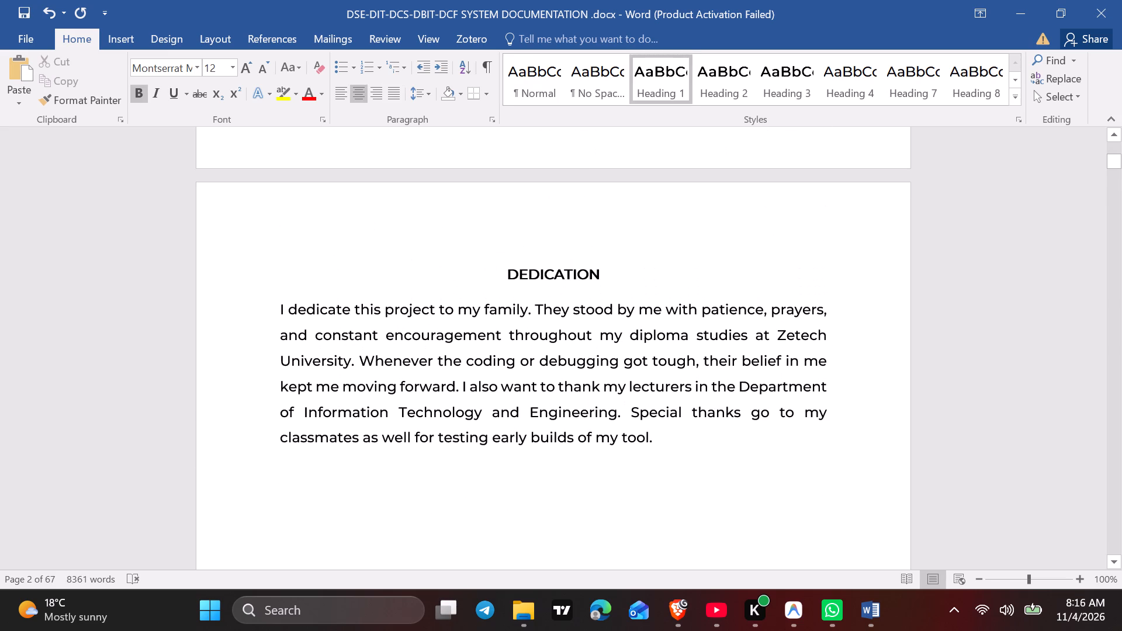
scroll(680, 389, "down", 1)
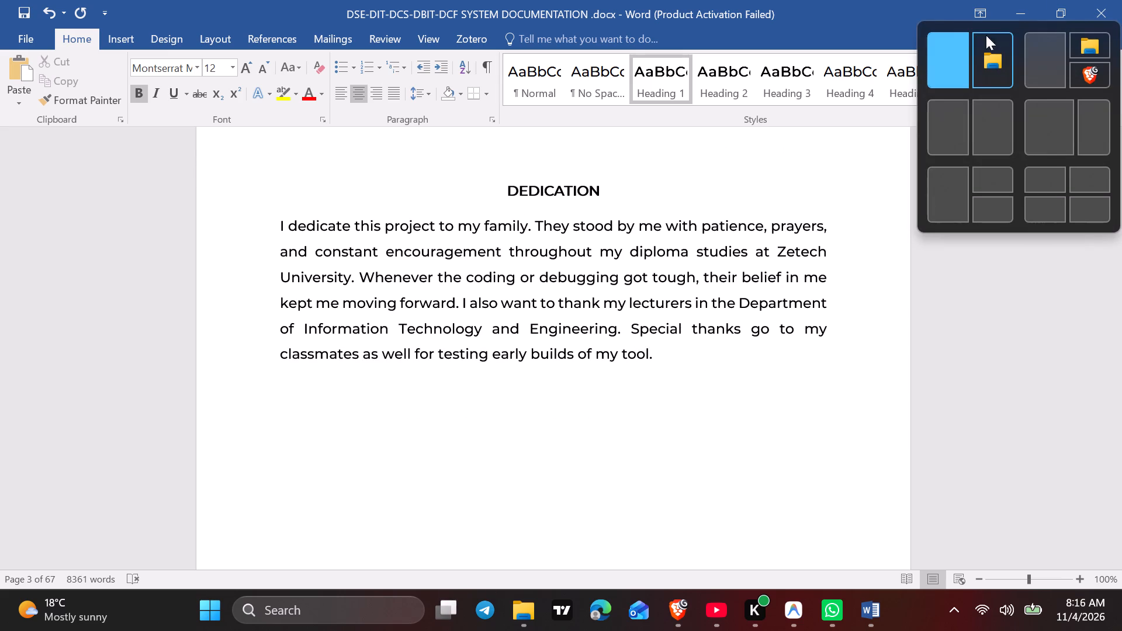
left_click(944, 126)
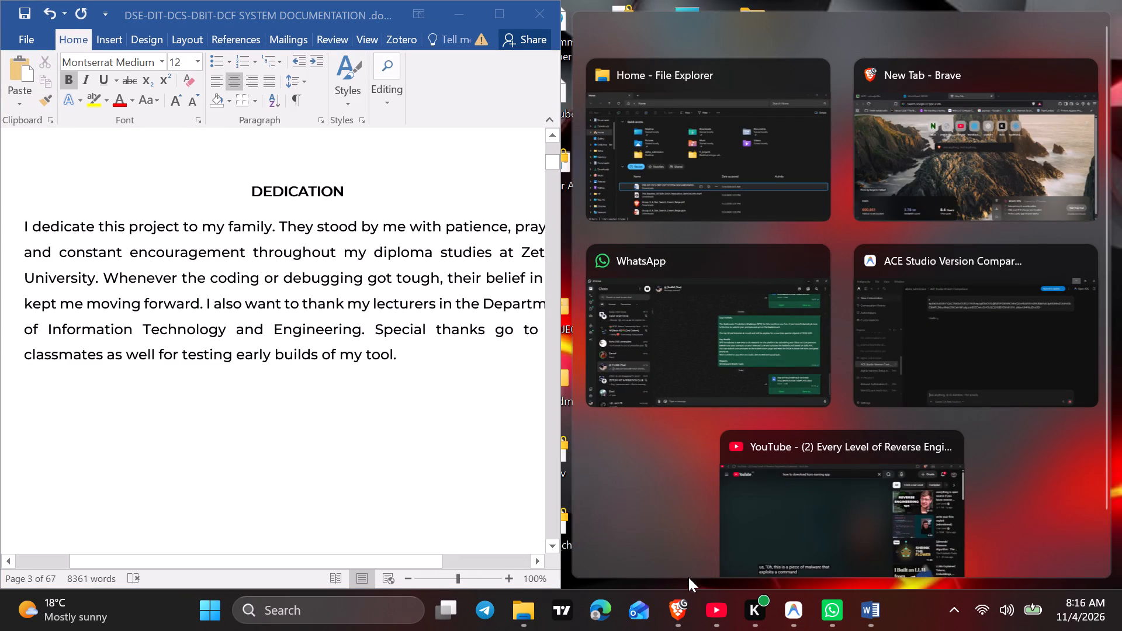
left_click(726, 185)
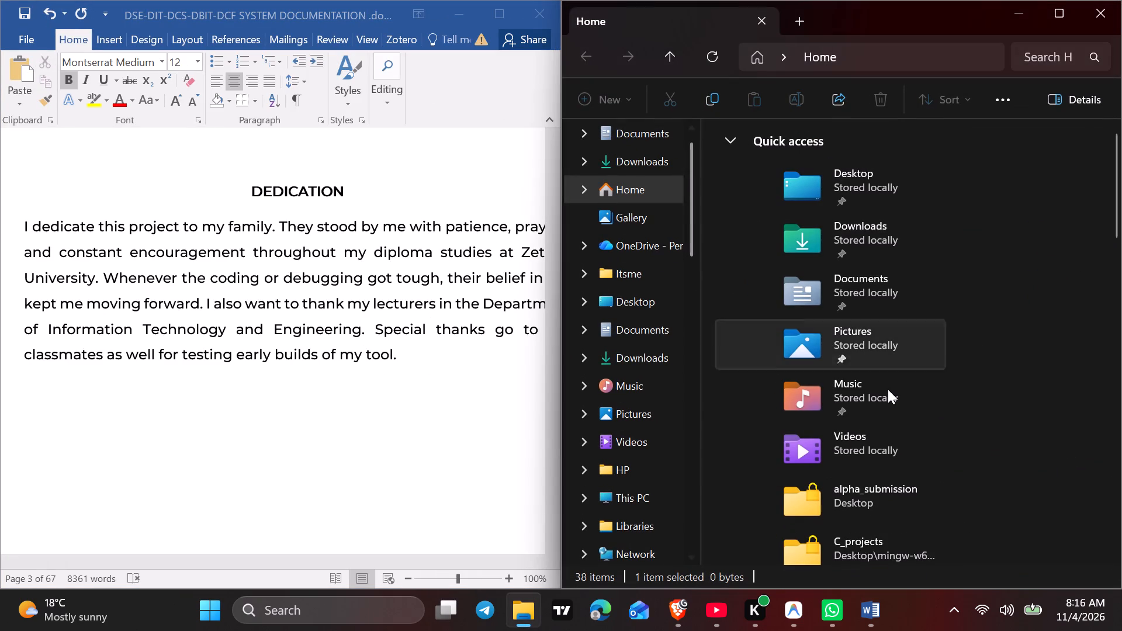
Open the most recently accessed DSE-DIT-DCS-DBIT-DCF system documentation file from File Explorer's recent files.
scroll(888, 390, "down", 2)
double_click(849, 289)
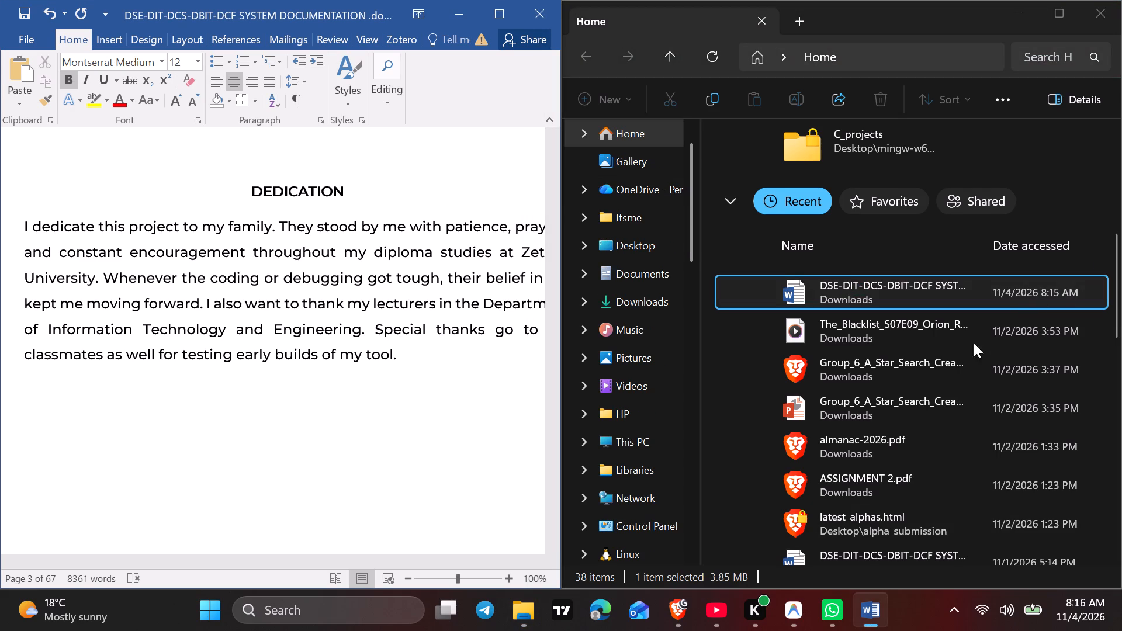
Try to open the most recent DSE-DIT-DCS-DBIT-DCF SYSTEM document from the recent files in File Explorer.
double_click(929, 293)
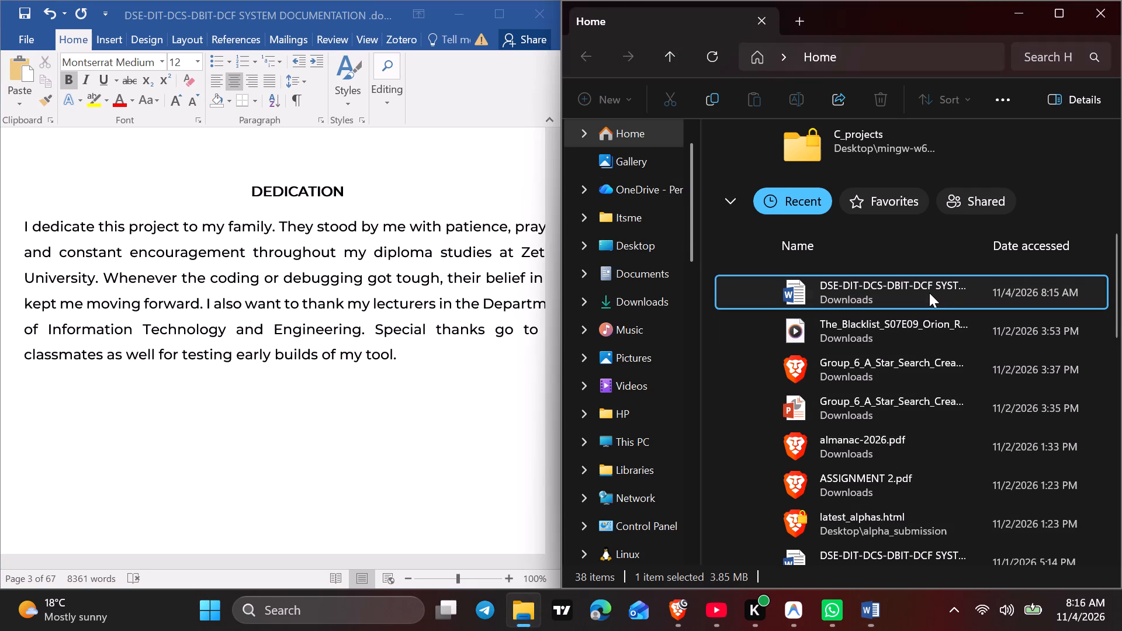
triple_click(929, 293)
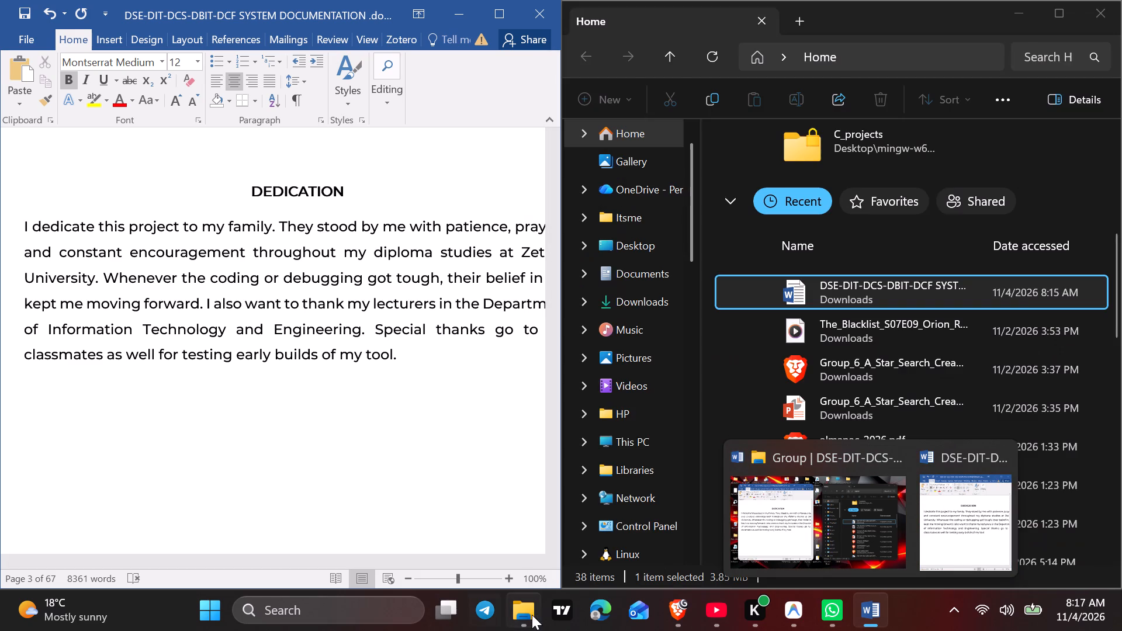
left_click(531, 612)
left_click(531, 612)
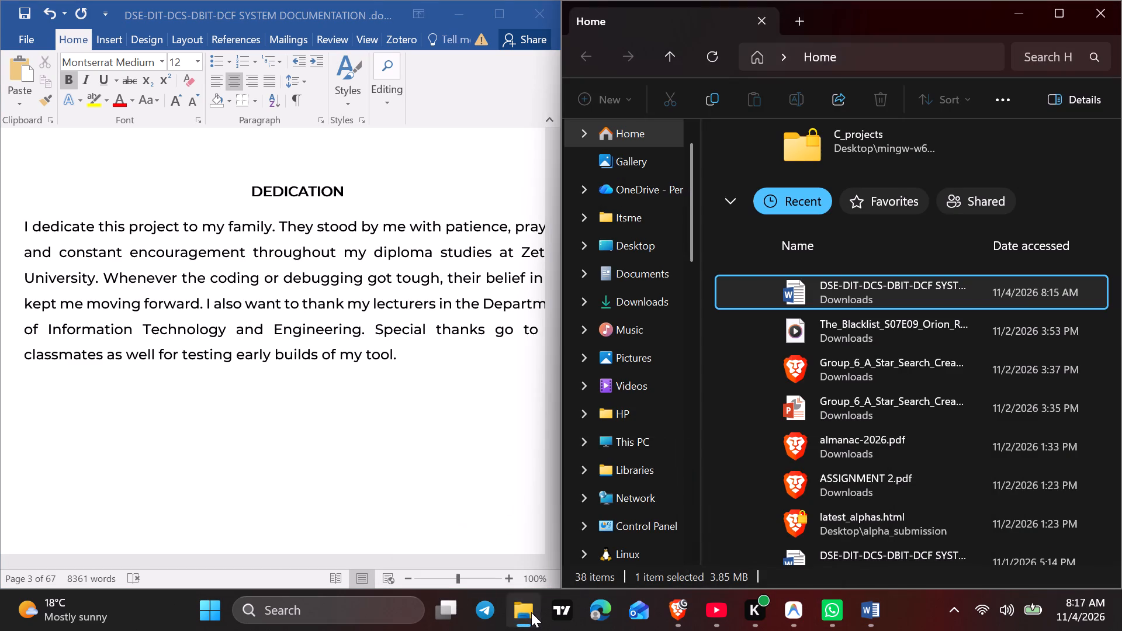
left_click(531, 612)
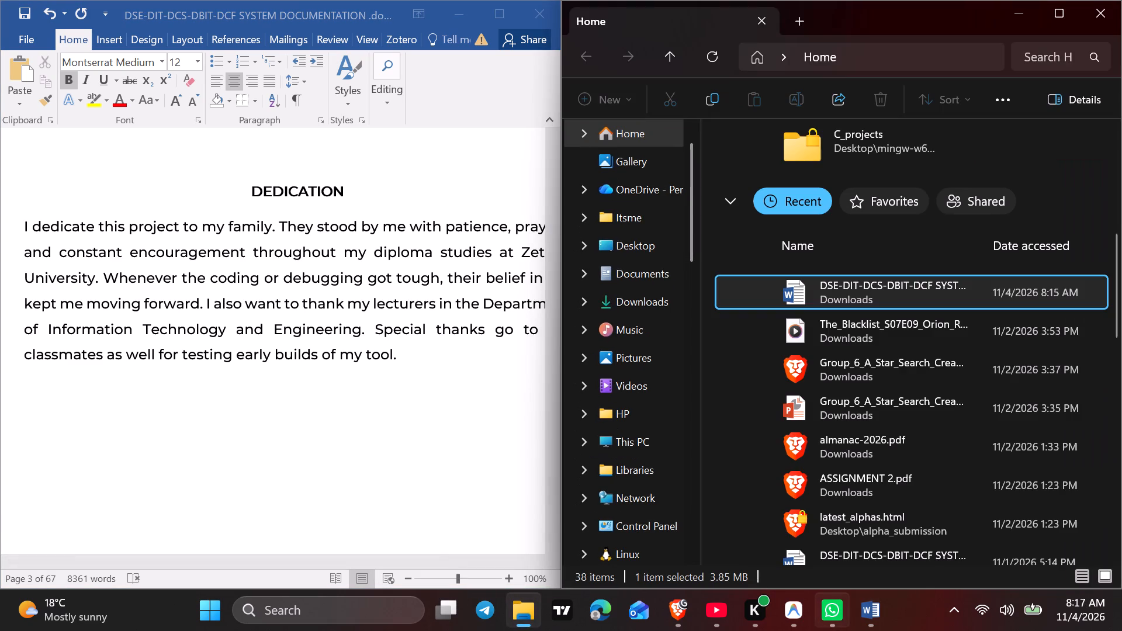
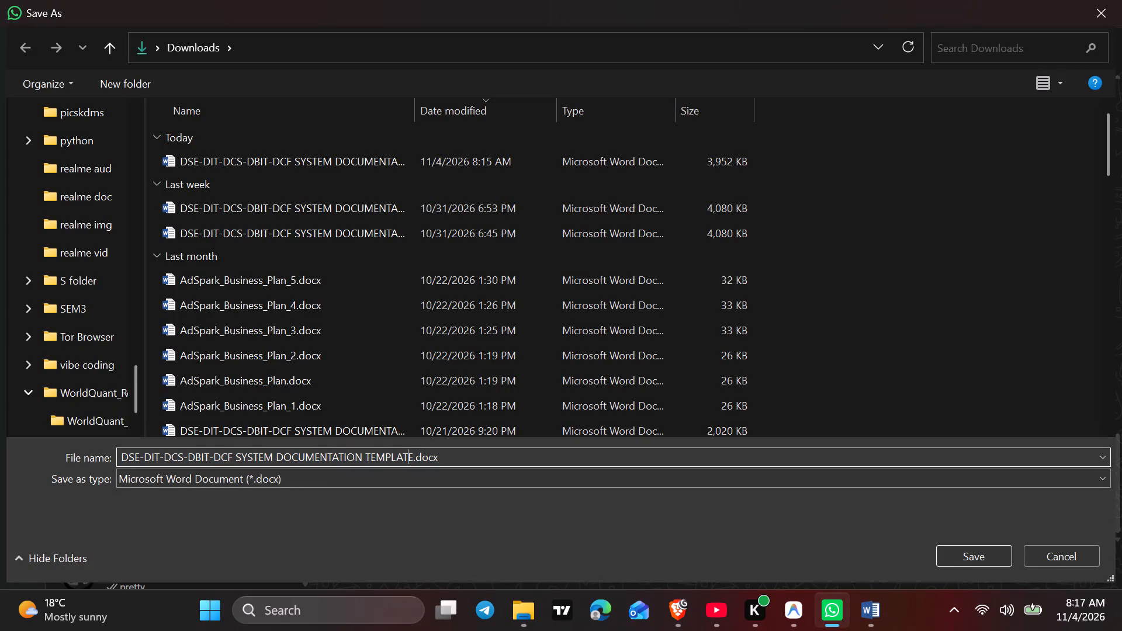
Remove the word TEMPLATE from the end of the WhatsApp document's file name before saving it in Downloads, keeping the .docx extension.
left_click(412, 459)
key("BackSpace")
key("BackSpace")
key("BackSpace")
key("BackSpace")
key("BackSpace")
key("BackSpace")
key("BackSpace")
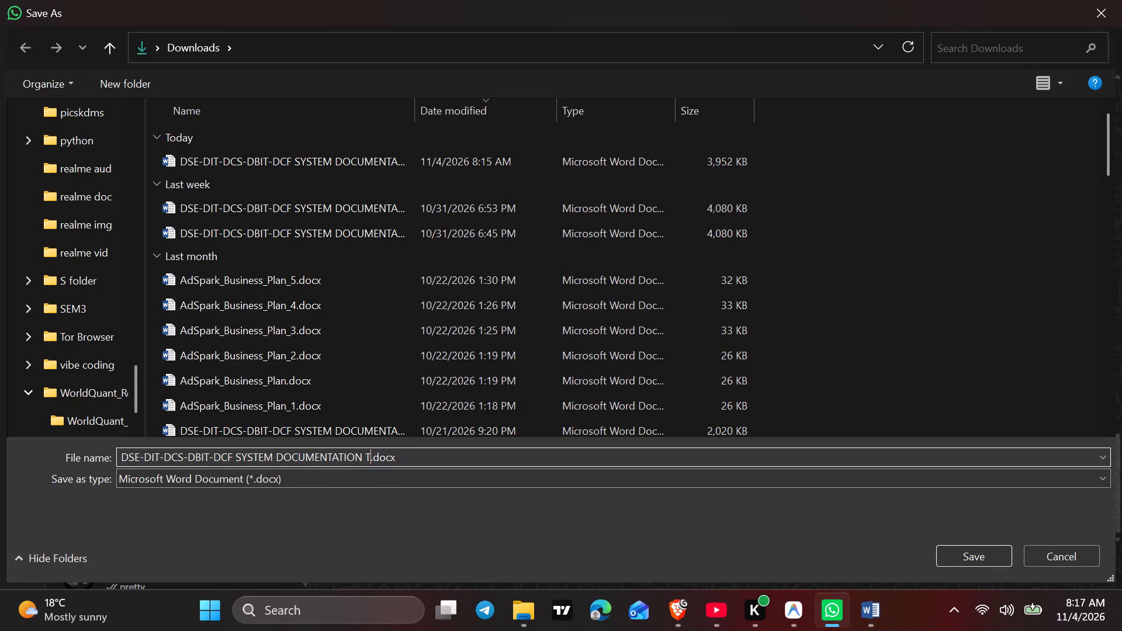
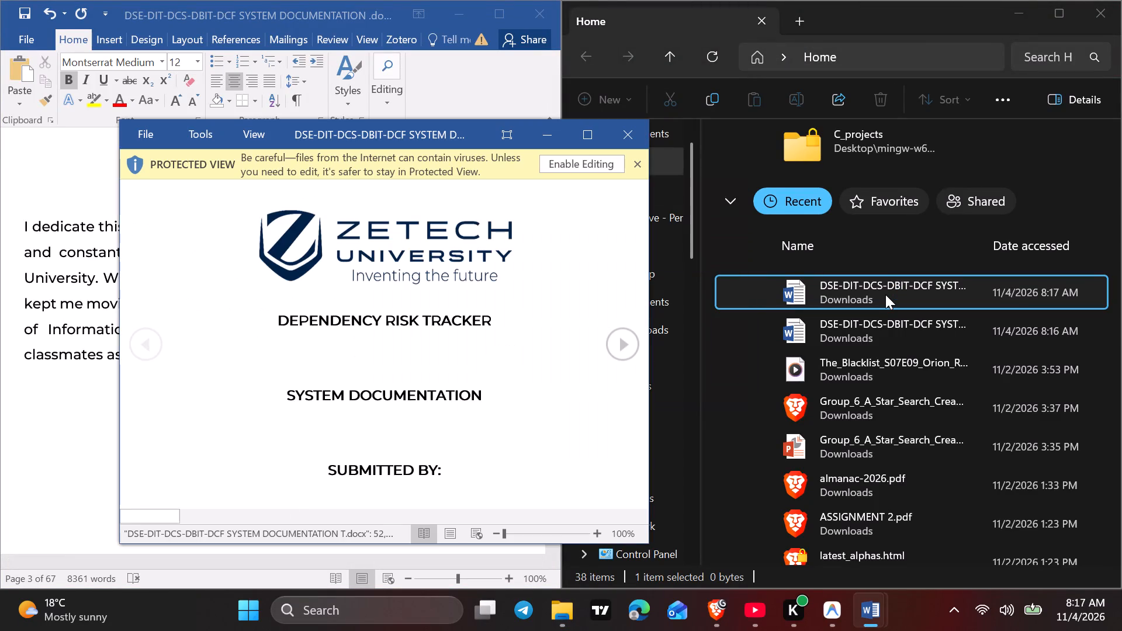
Enable editing in the downloaded copy of the system documentation and update its fields.
left_click(598, 164)
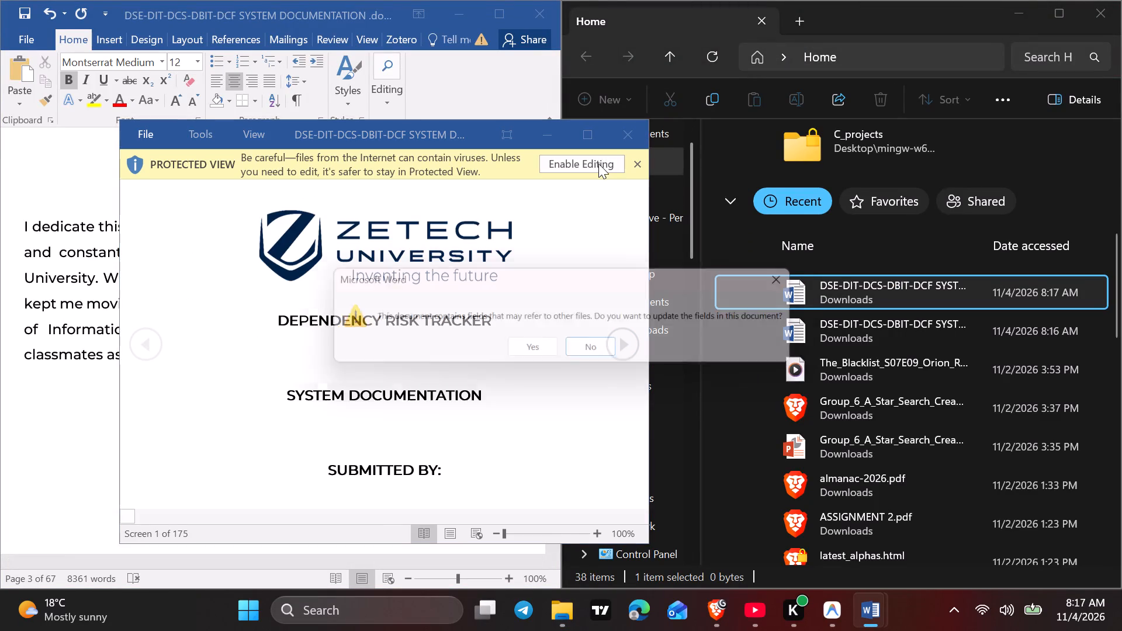
left_click(528, 349)
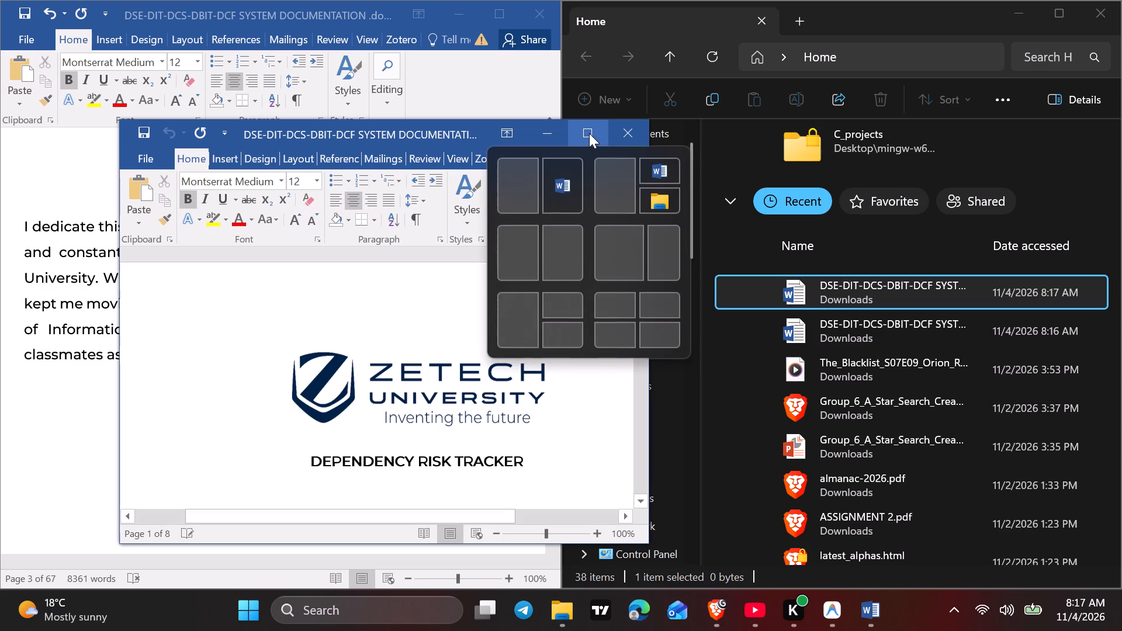
Arrange the downloaded copy side by side with the original documentation, with the copy in the left half of the screen.
left_click(524, 207)
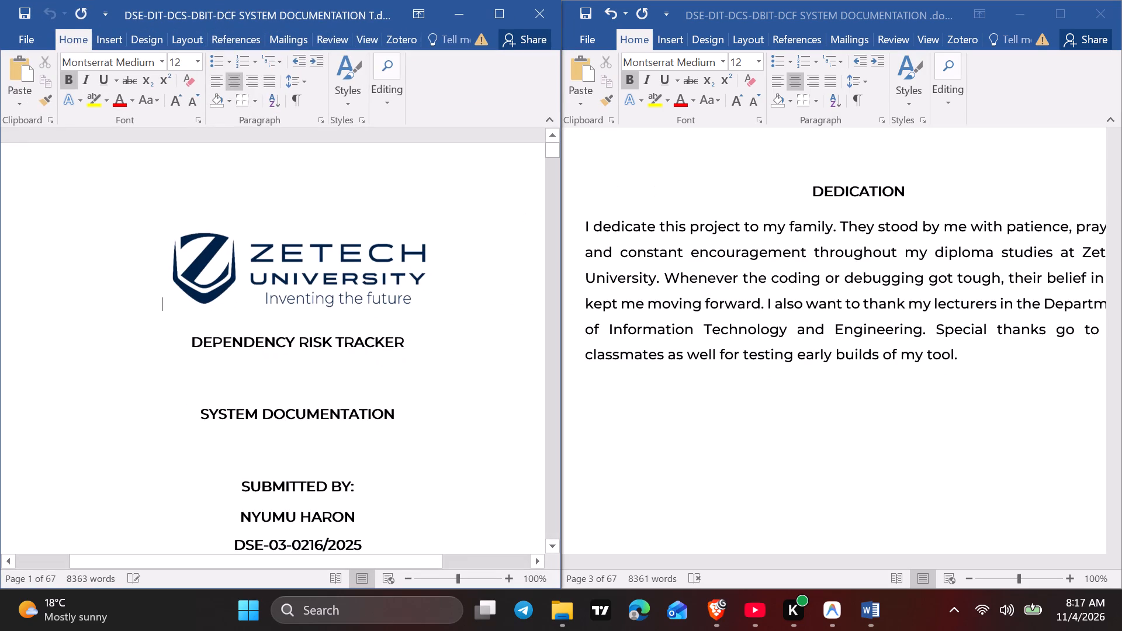
Look through the downloaded copy's front pages from the cover to the Abstract, checking the Dedication against the original.
scroll(422, 282, "down", 4)
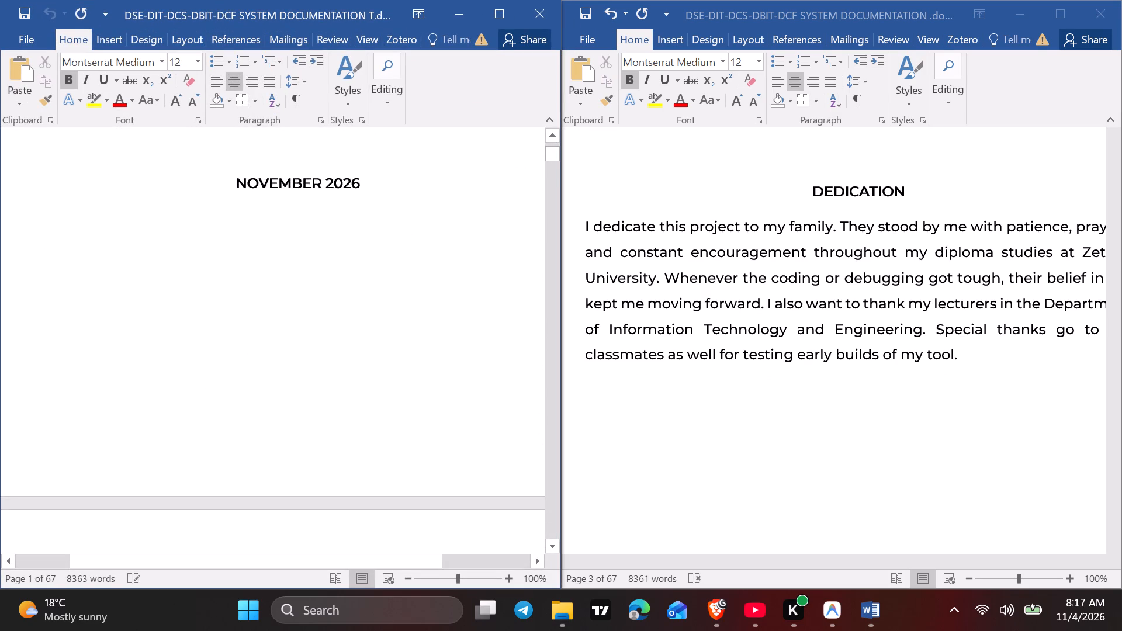
scroll(422, 282, "down", 3)
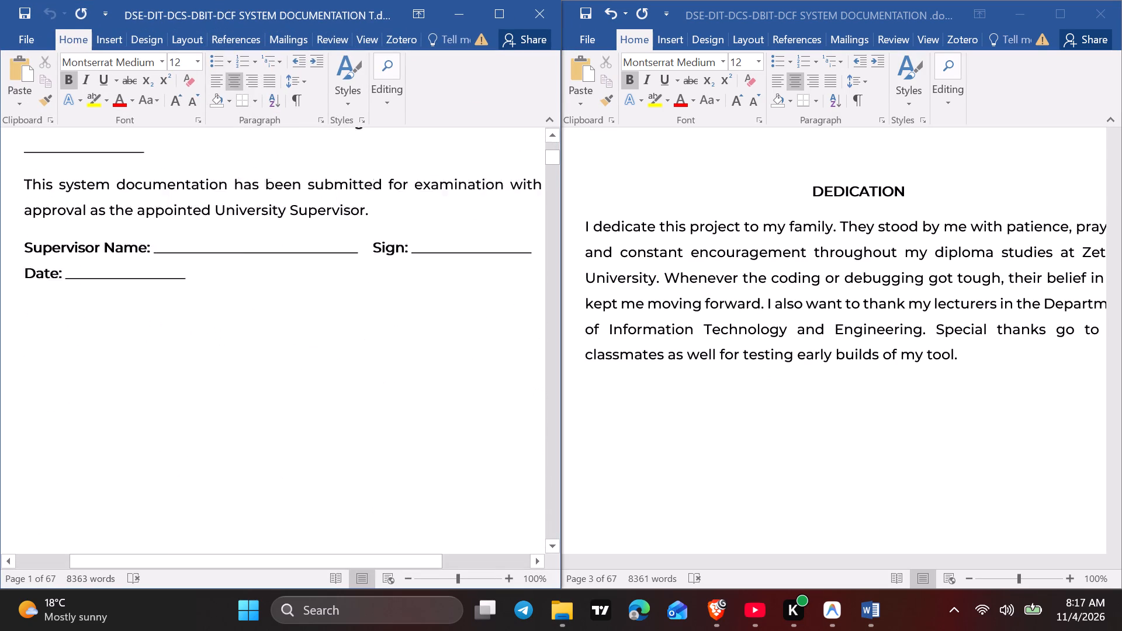
scroll(422, 282, "down", 2)
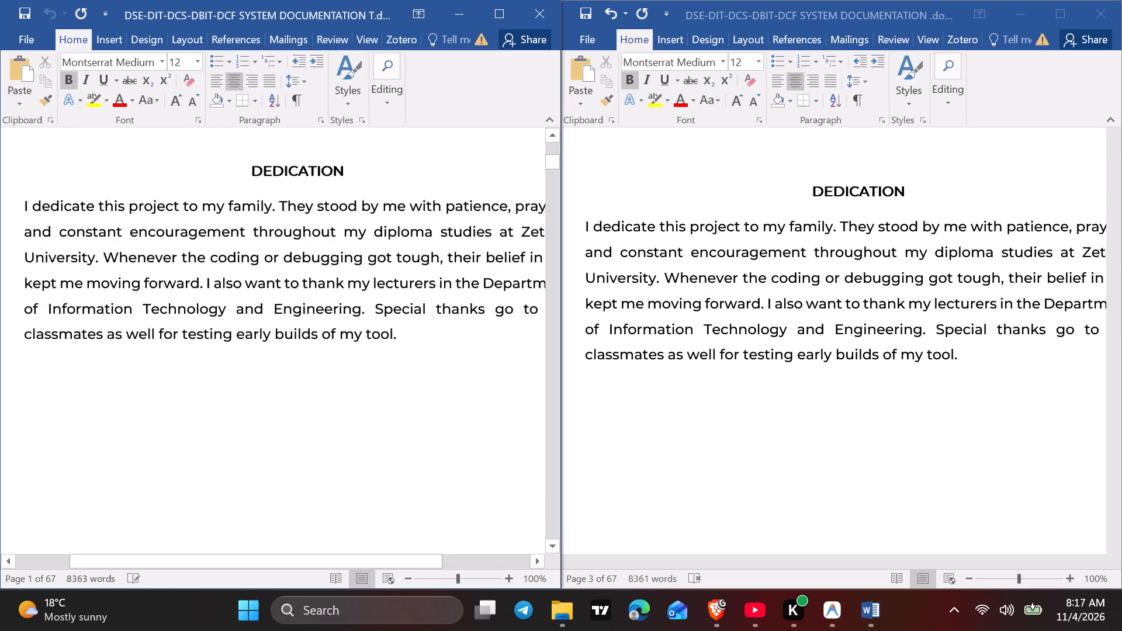
scroll(422, 282, "down", 1)
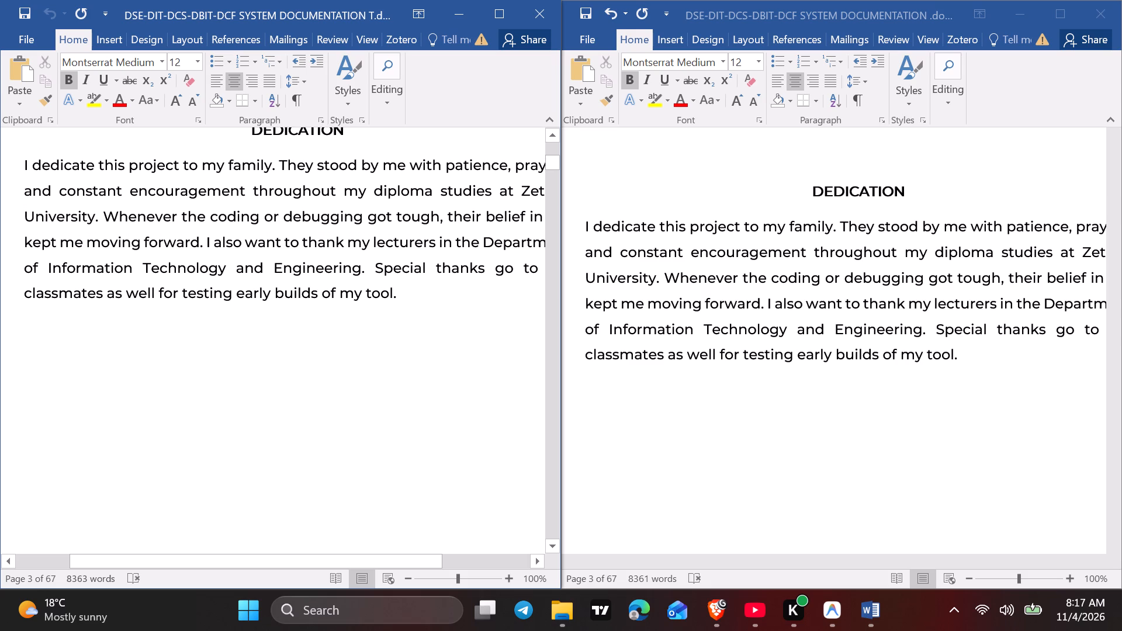
scroll(446, 304, "down", 1)
scroll(711, 341, "down", 1)
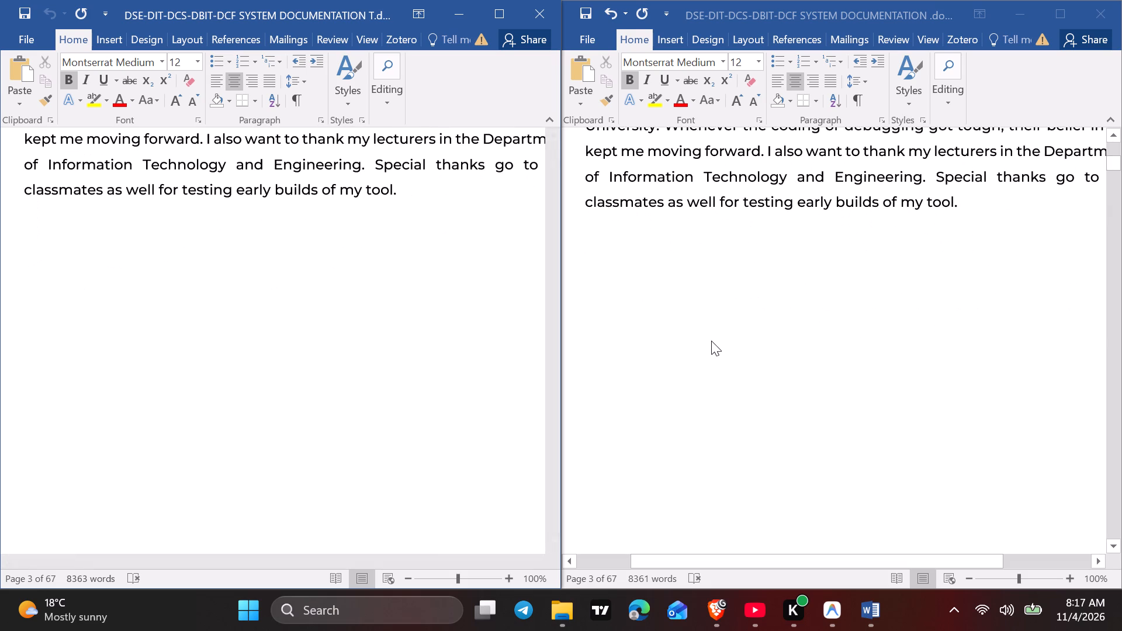
scroll(711, 341, "down", 1)
right_click(711, 341)
scroll(415, 365, "down", 1)
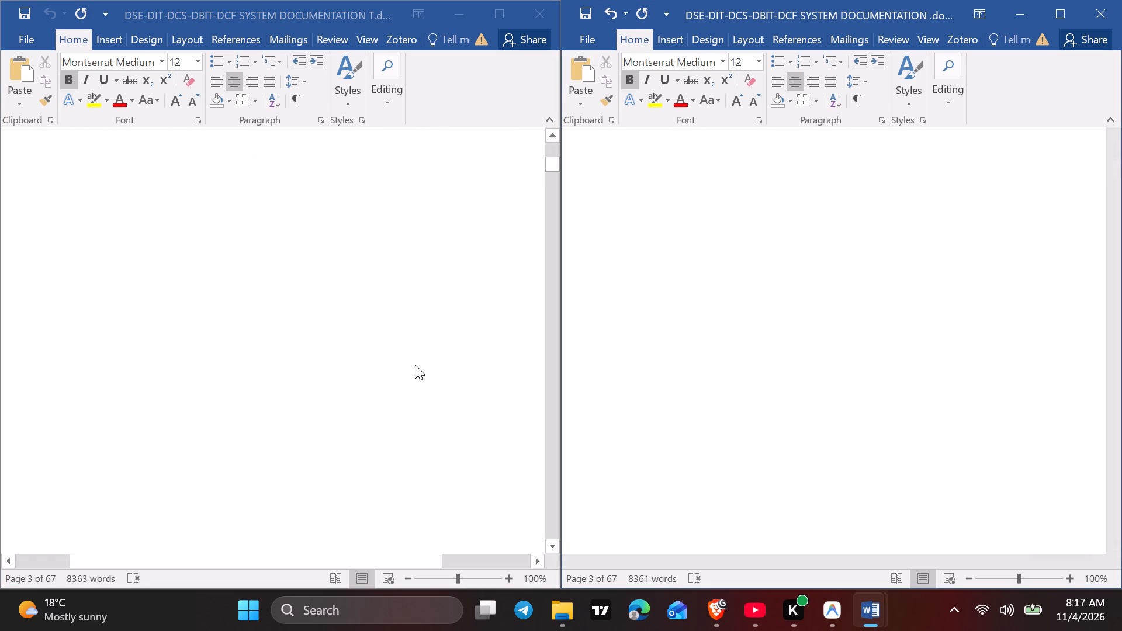
scroll(415, 365, "down", 4)
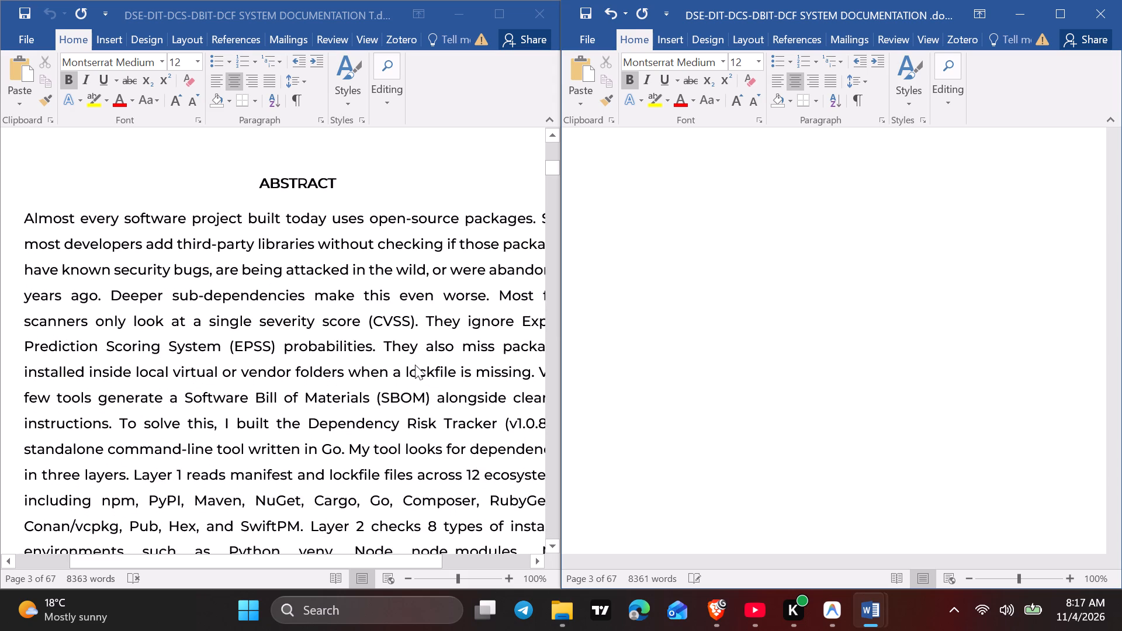
Examine the Abstract in the downloaded copy with the full page width in view at 60% zoom.
scroll(415, 365, "down", 3)
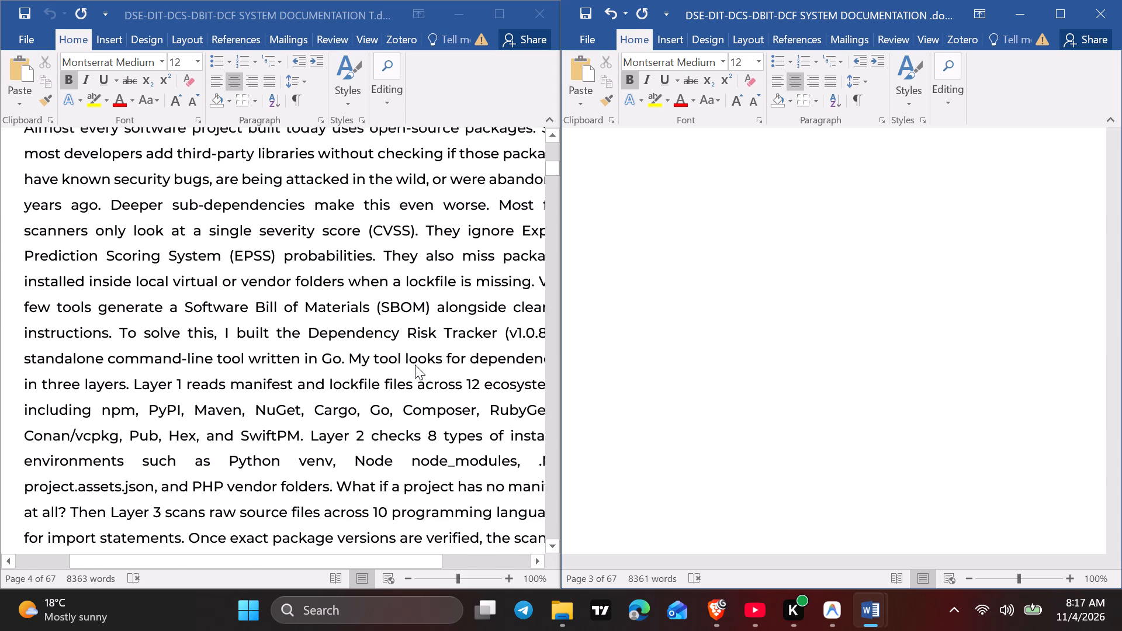
scroll(416, 375, "left", 1)
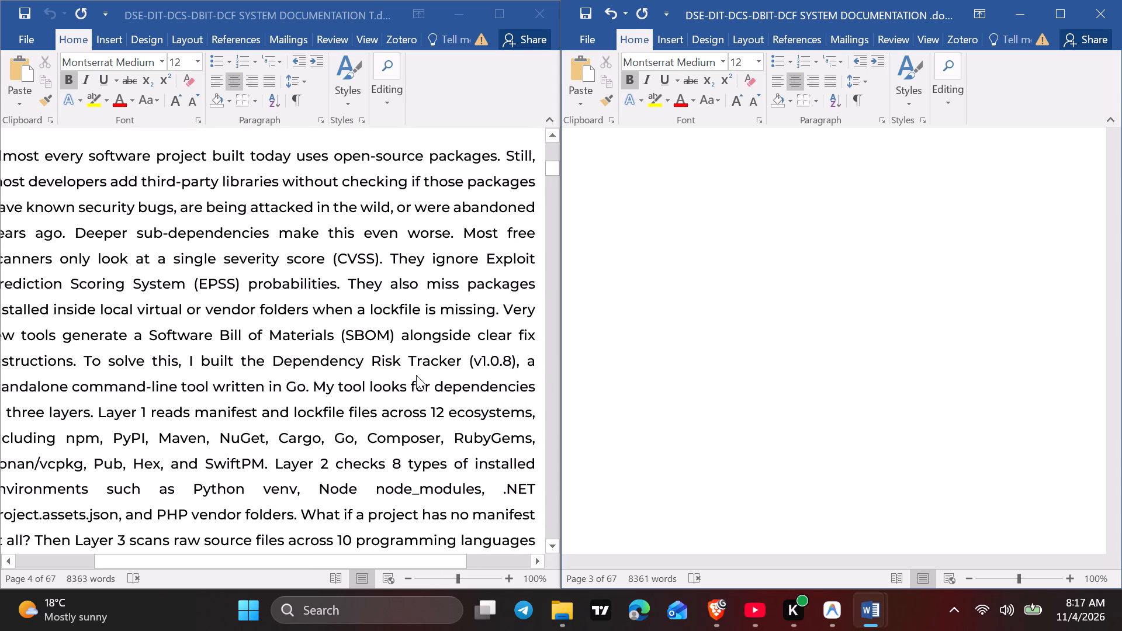
scroll(380, 379, "right", 1)
scroll(380, 379, "up", 1)
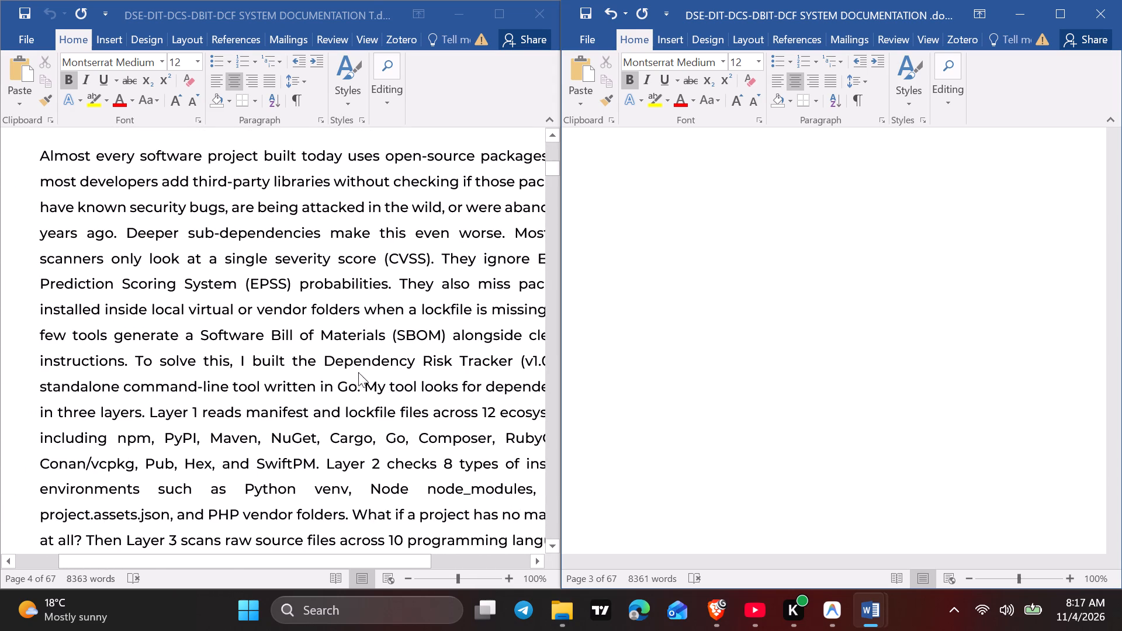
scroll(306, 382, "down", 6, "ctrl")
scroll(306, 382, "up", 2, "ctrl")
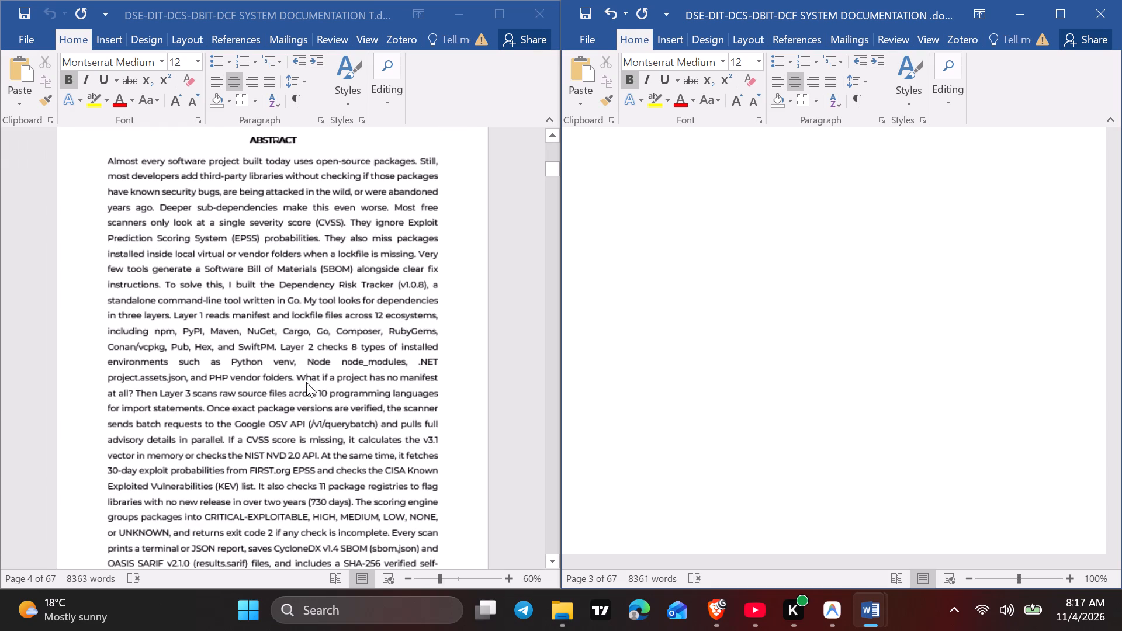
scroll(390, 374, "down", 1)
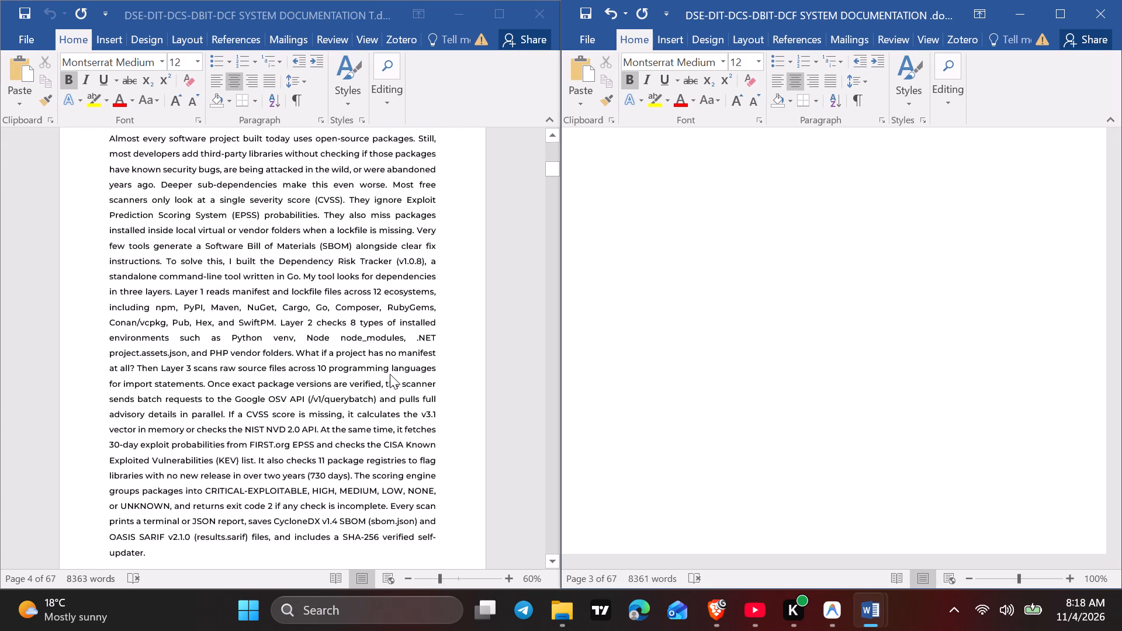
scroll(424, 342, "up", 1)
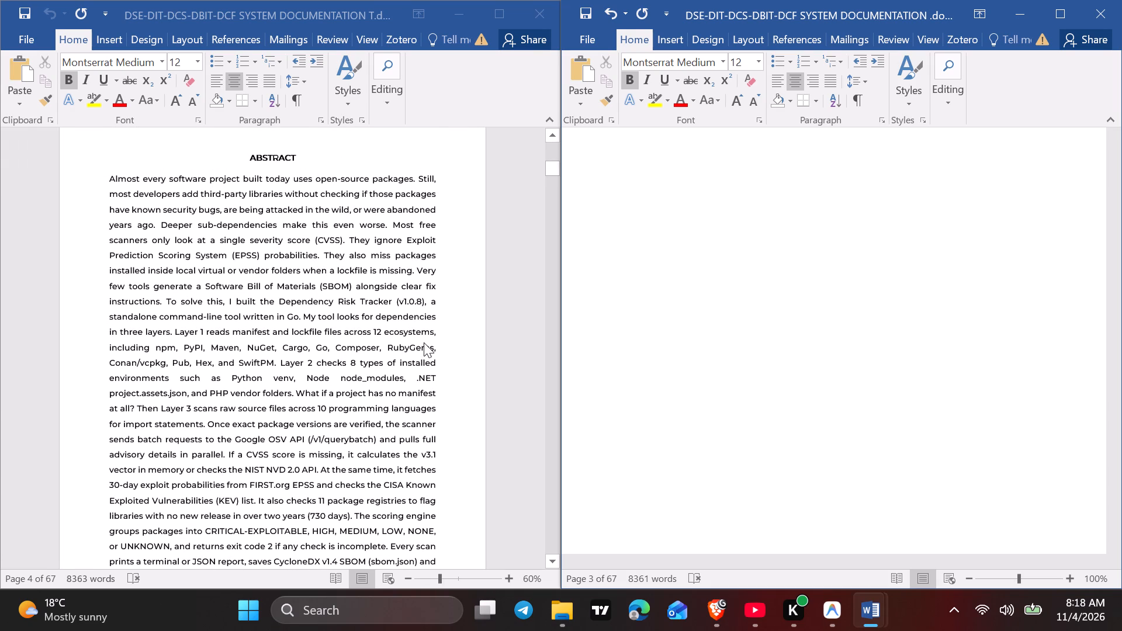
Look through the downloaded copy's key terms, abbreviations, table of contents and list of figures up to Chapter One, section 1.1.
scroll(424, 342, "down", 5)
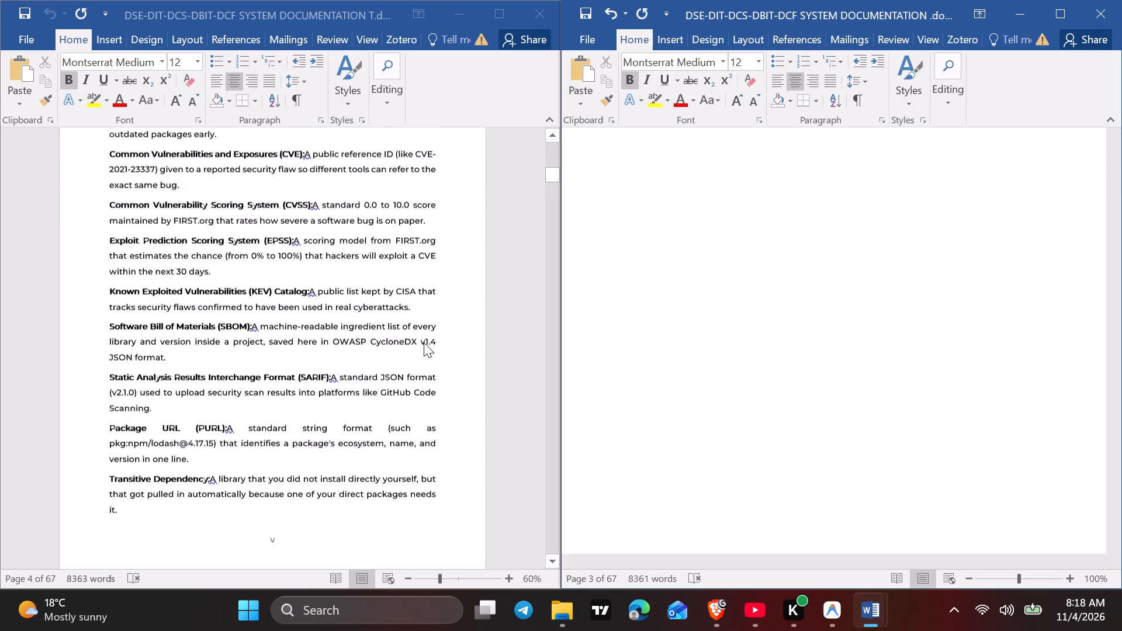
scroll(424, 342, "down", 5)
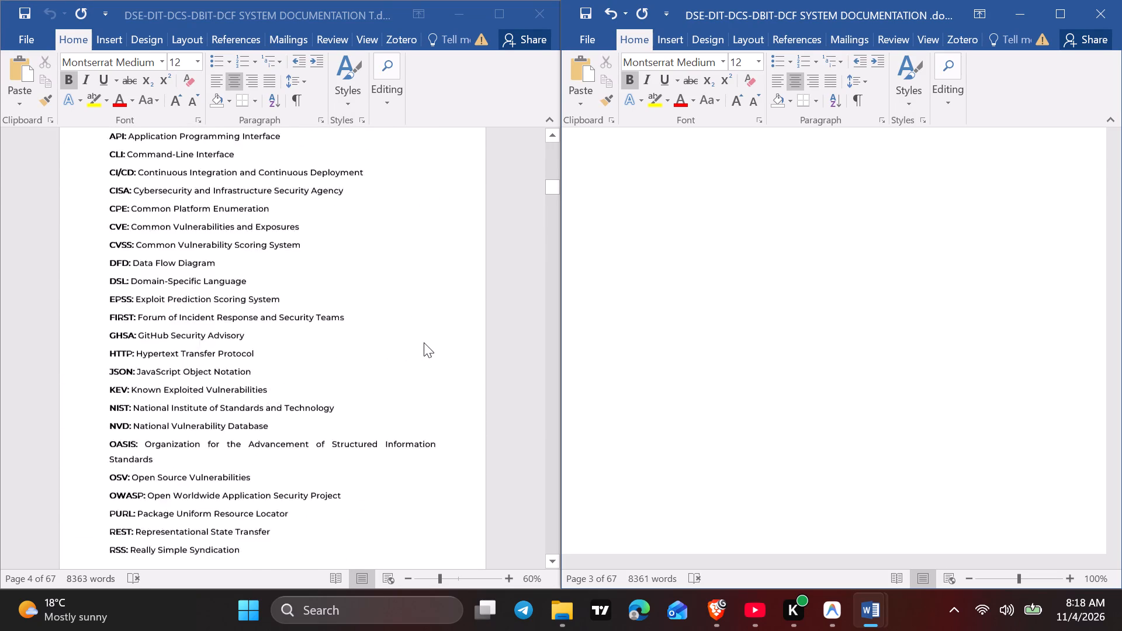
scroll(424, 342, "down", 4)
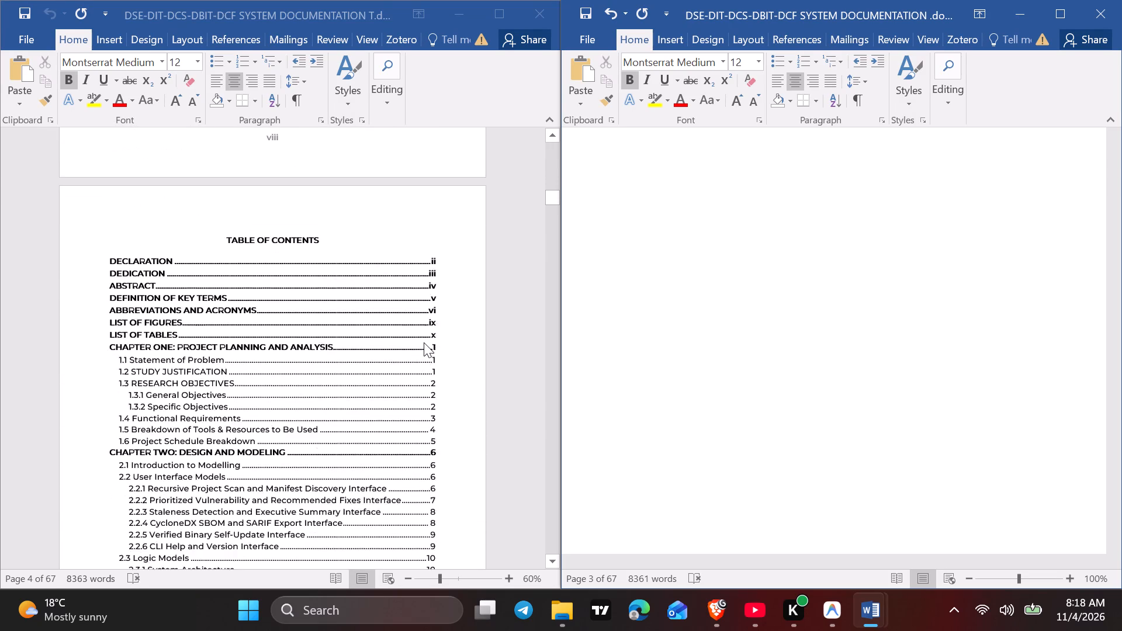
scroll(424, 342, "down", 4)
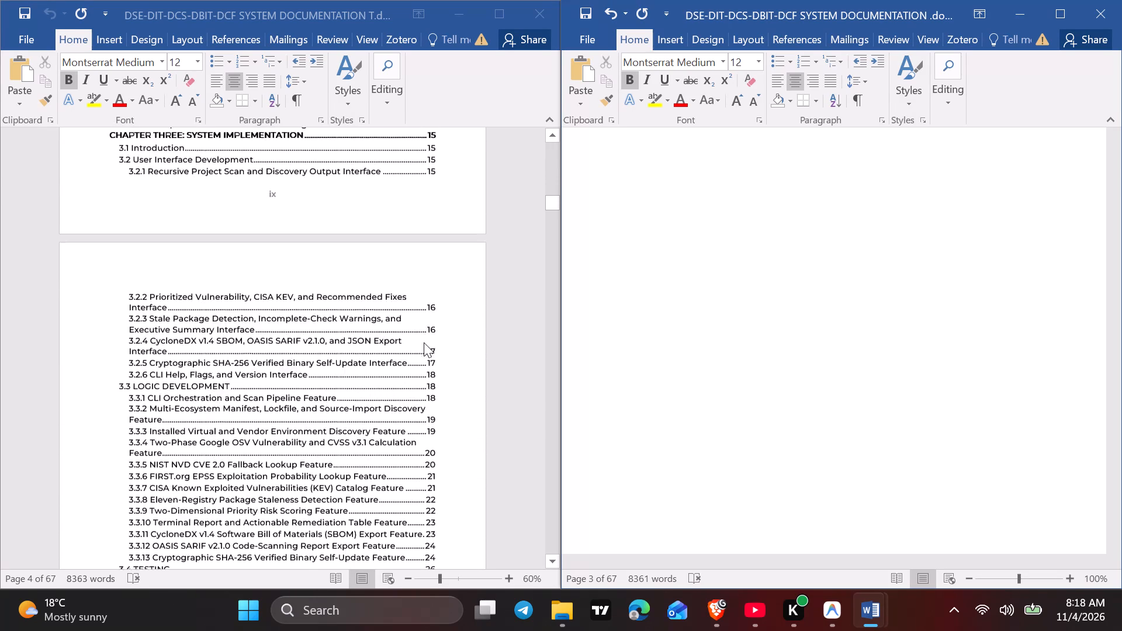
scroll(424, 342, "down", 6)
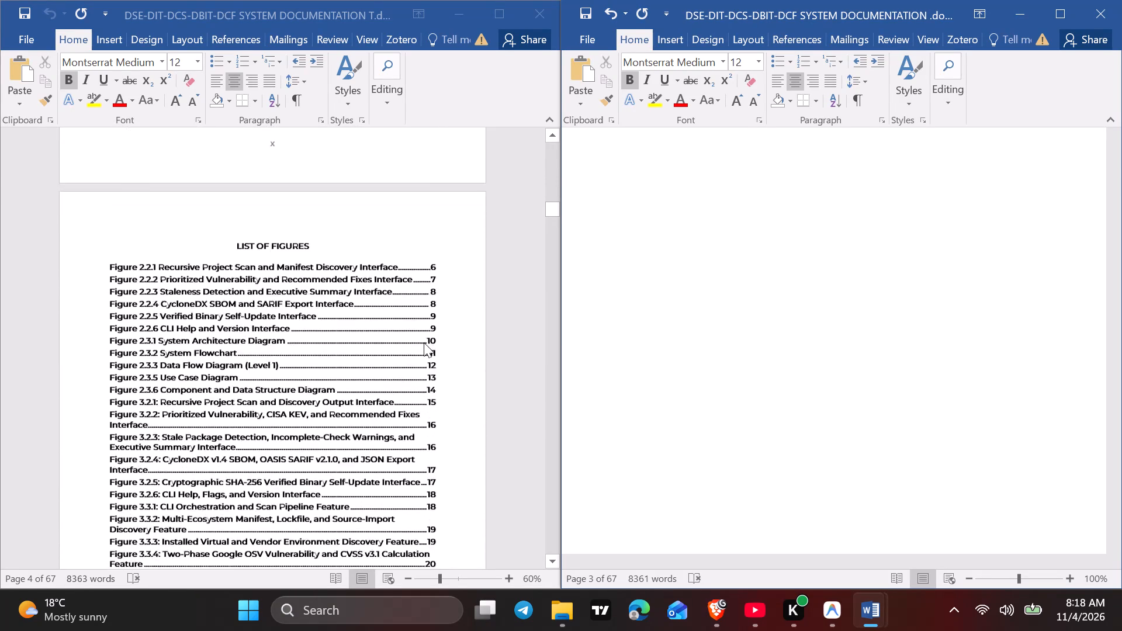
scroll(424, 342, "down", 6)
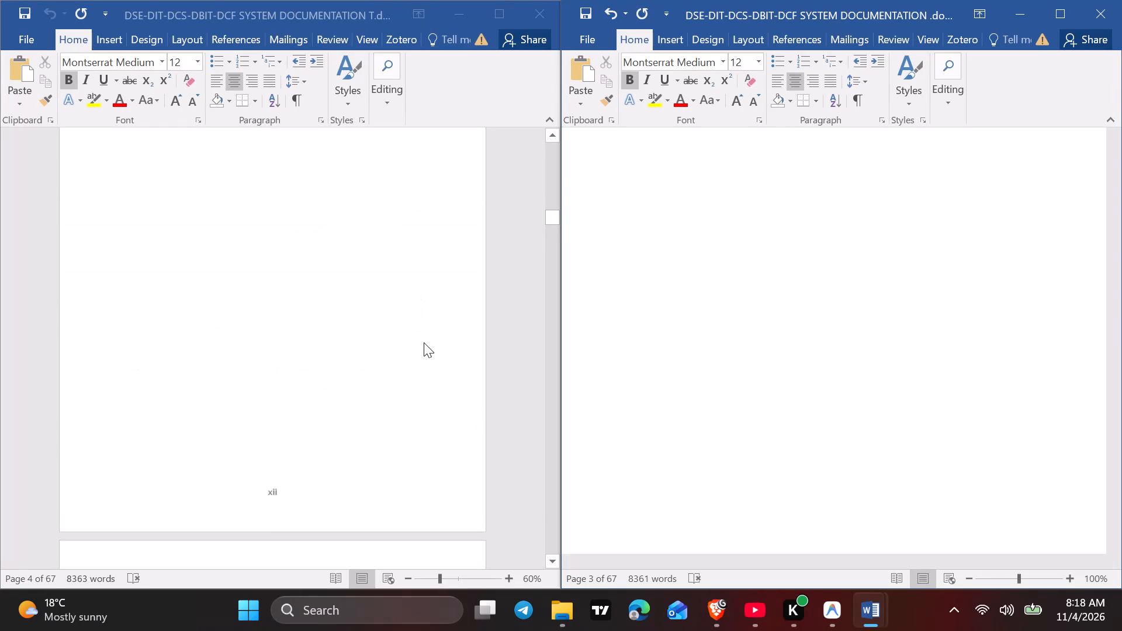
scroll(424, 342, "down", 5)
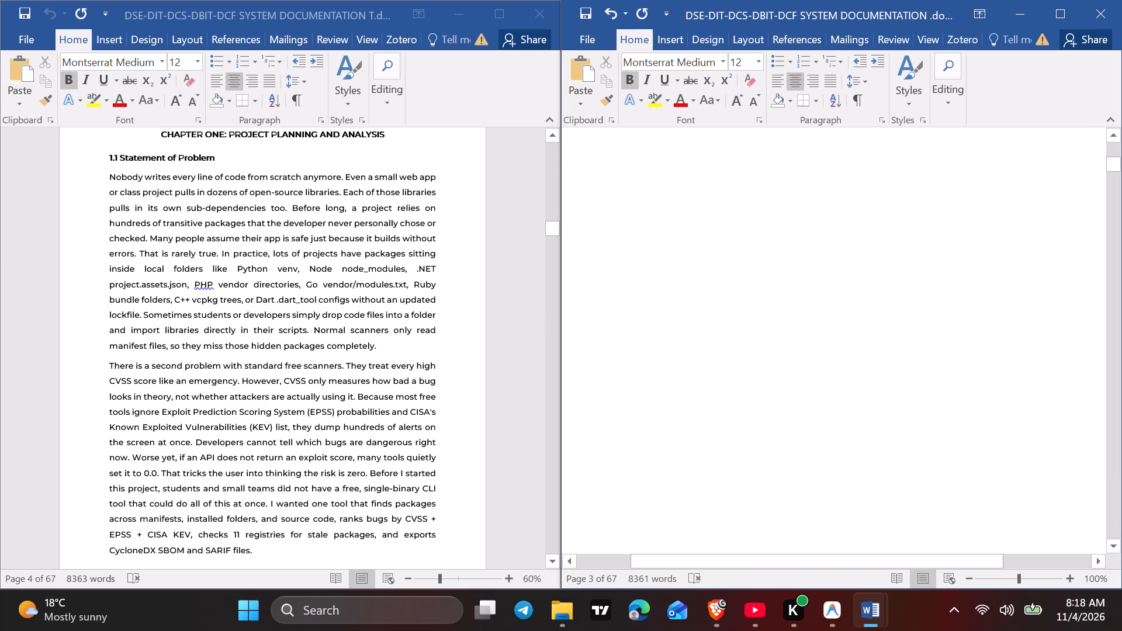
Find section 1.1 Statement of Problem in the original documentation and view it at 80% zoom for comparison with the copy.
scroll(693, 312, "down", 4)
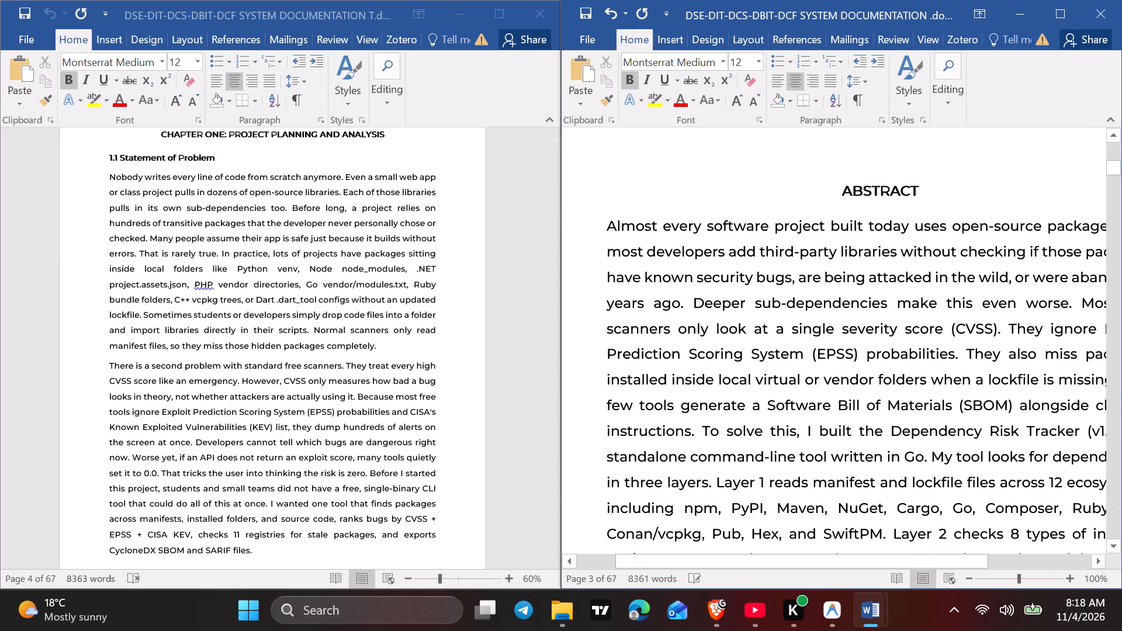
scroll(693, 312, "left", 1)
scroll(693, 312, "down", 1, "ctrl")
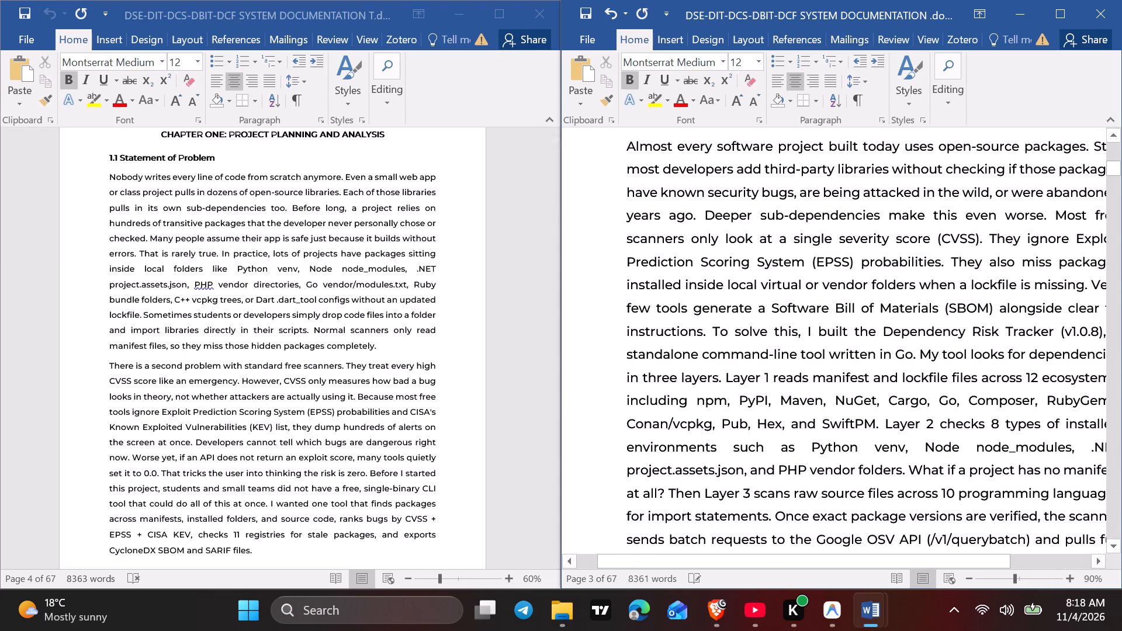
scroll(740, 331, "down", 6)
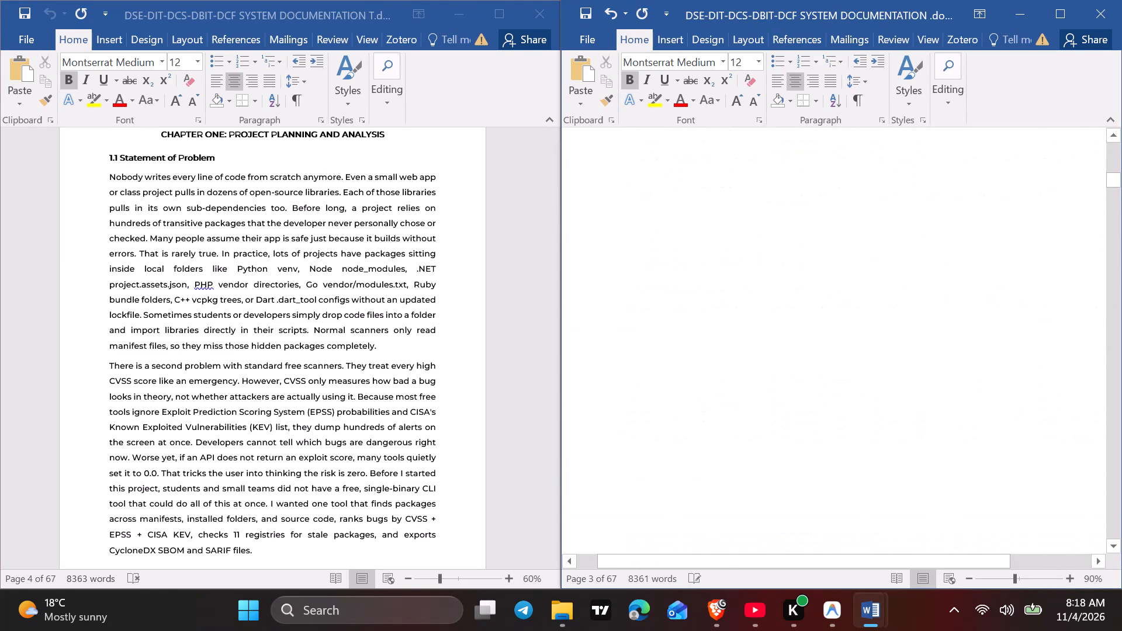
scroll(740, 331, "down", 6)
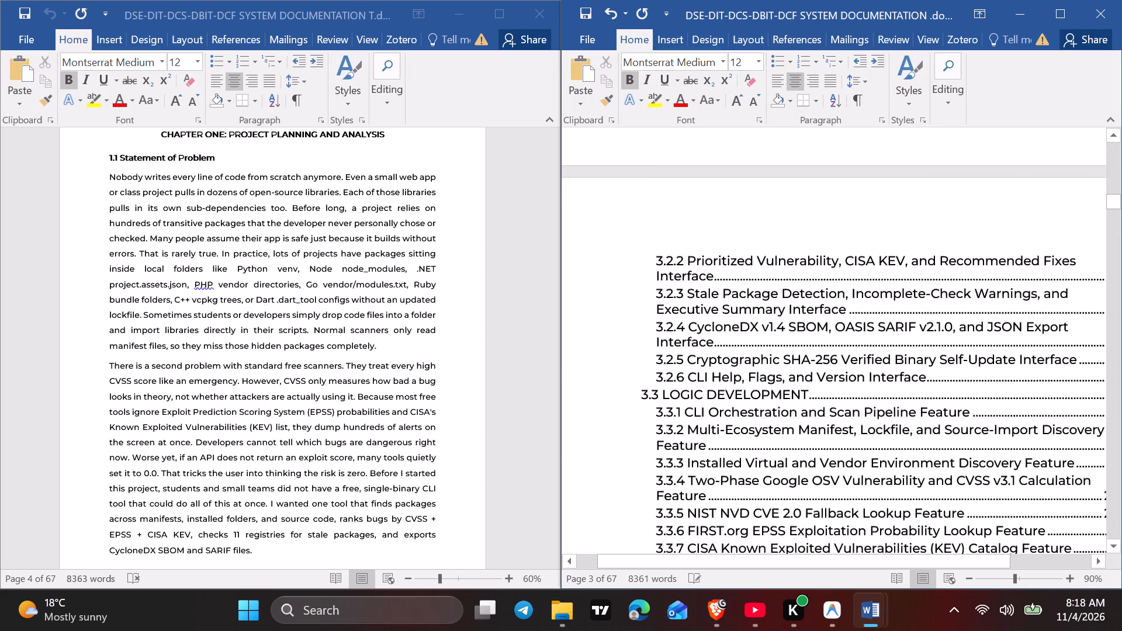
scroll(740, 331, "down", 6)
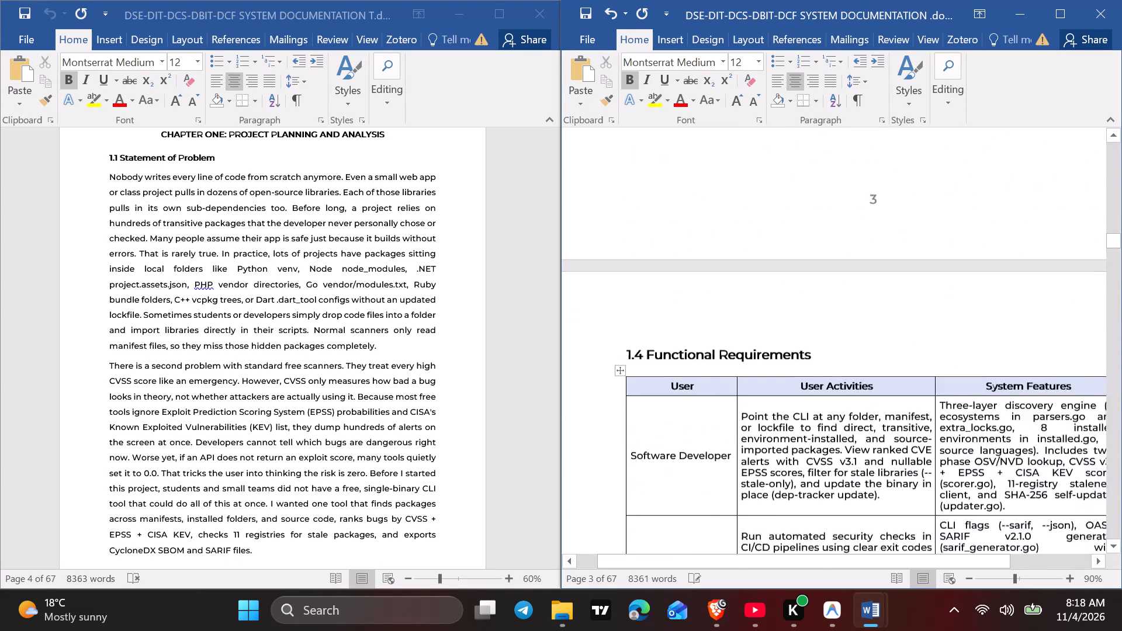
scroll(740, 331, "down", 2)
scroll(740, 331, "up", 6)
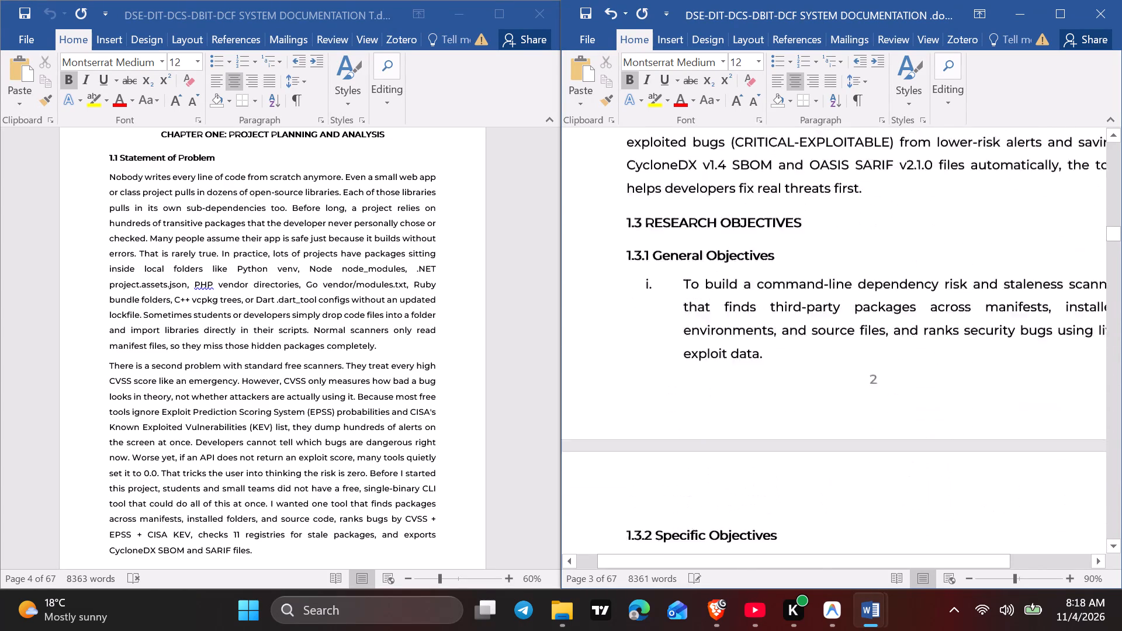
scroll(740, 331, "up", 4)
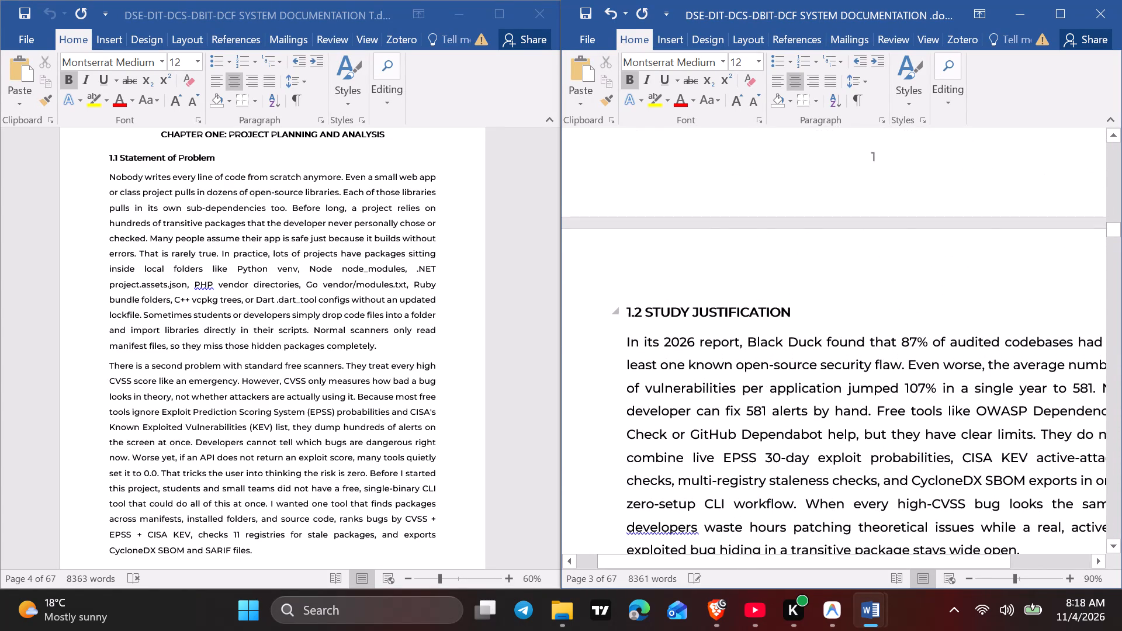
scroll(792, 314, "up", 4)
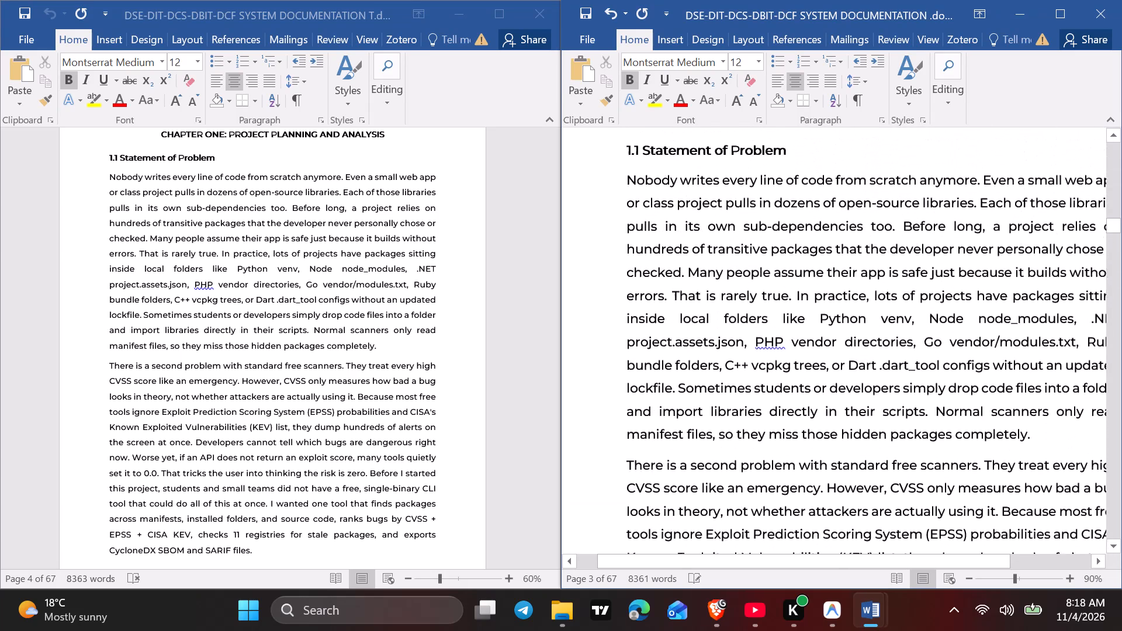
scroll(792, 314, "up", 1)
scroll(832, 331, "left", 1)
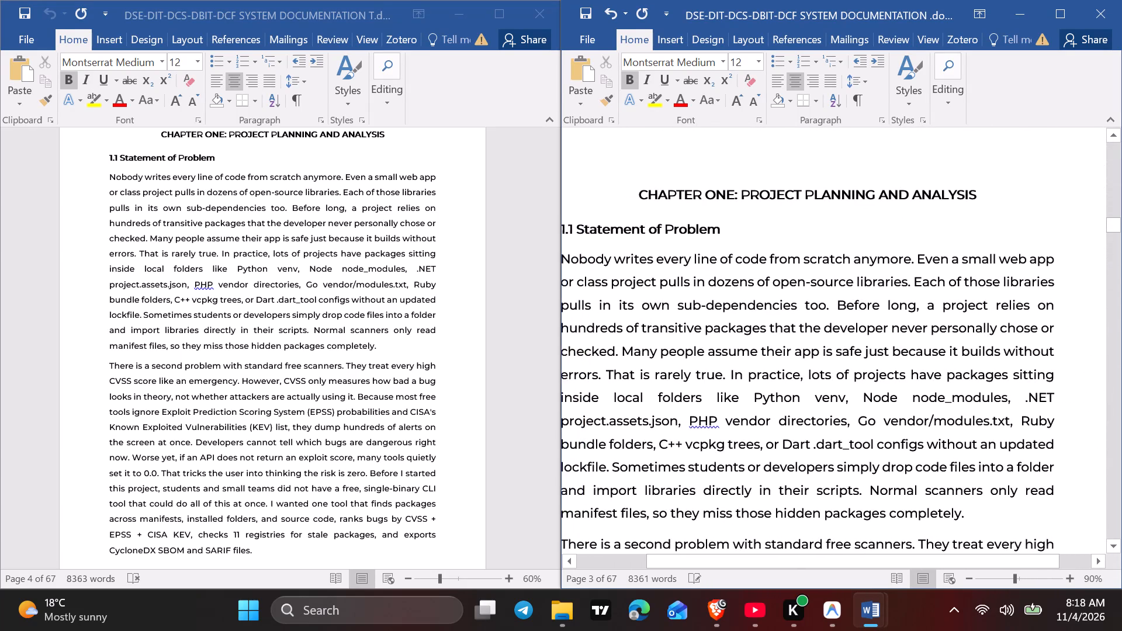
scroll(832, 331, "left", 1)
scroll(832, 331, "down", 1, "ctrl")
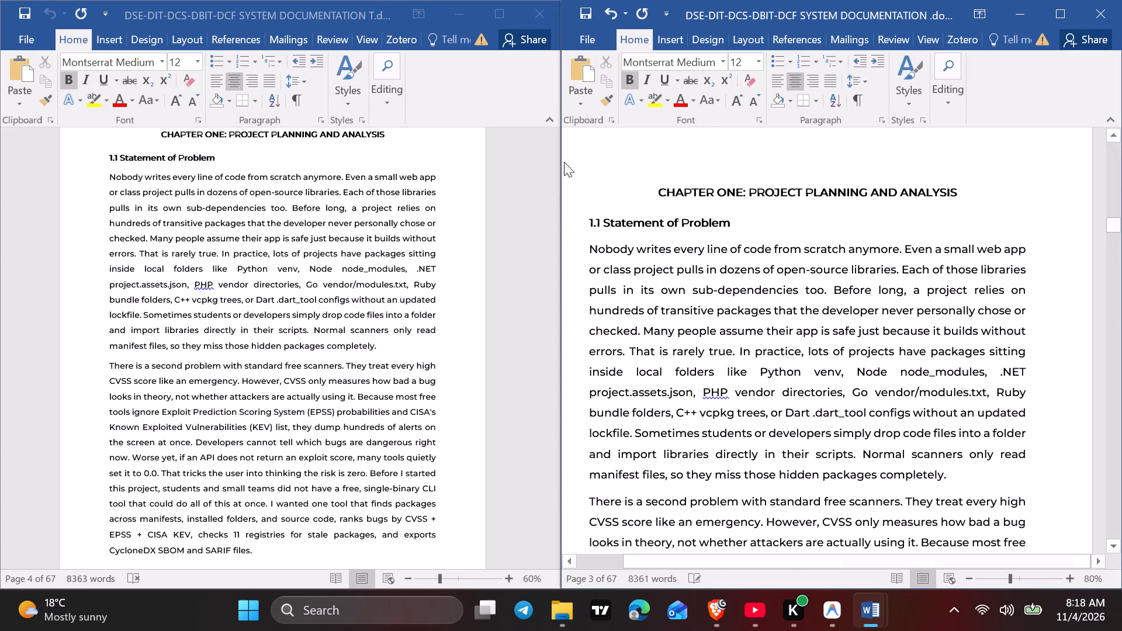
Reword the start of section 1.1's first sentence in the original documentation to read "Developers do not write".
left_click(635, 249)
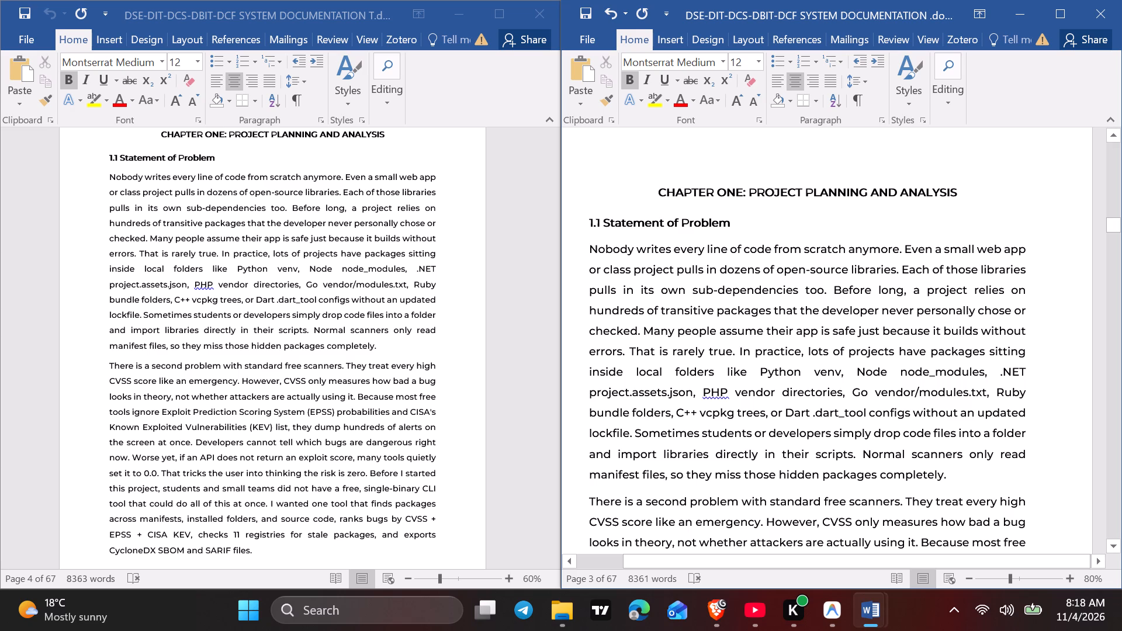
left_click(633, 251)
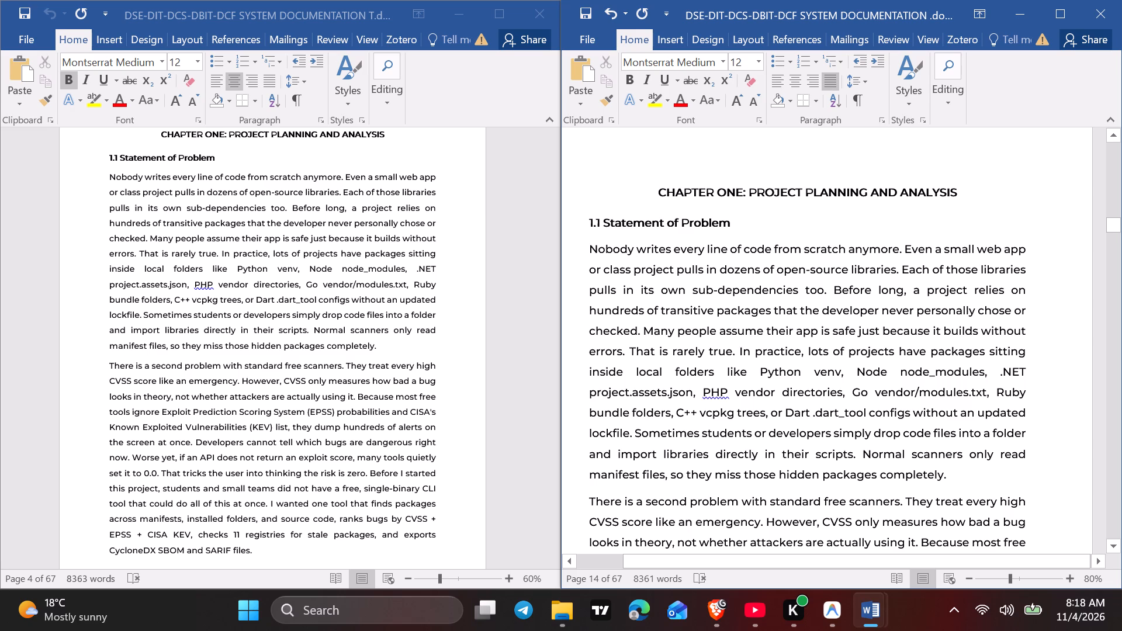
key("BackSpace")
key("BackSpace")
key("BackSpace")
key("BackSpace")
key("BackSpace")
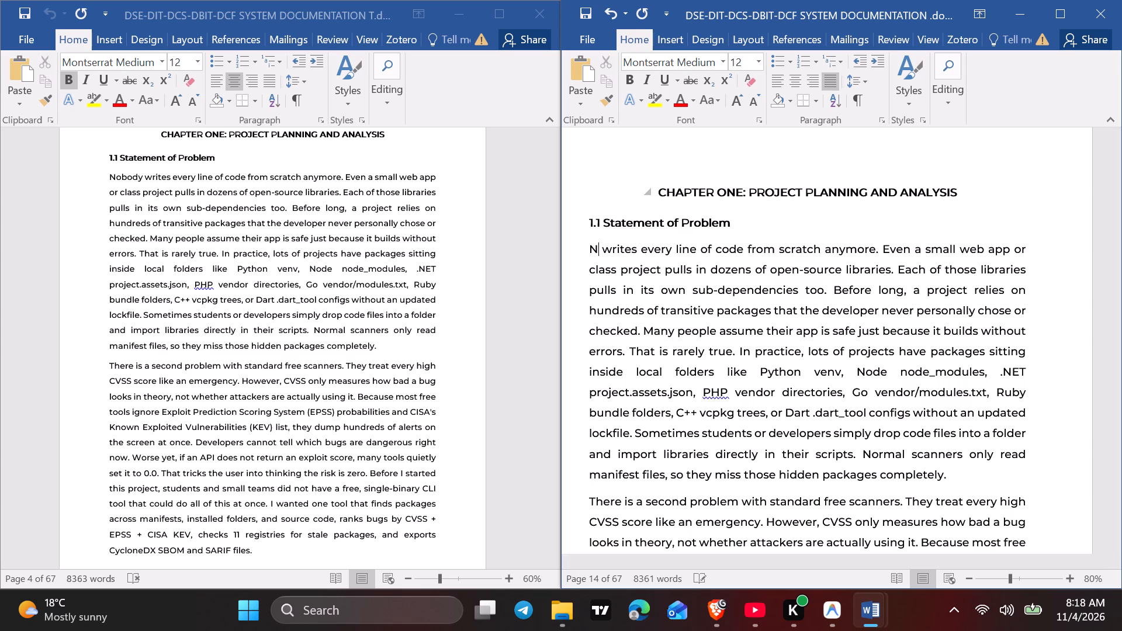
key("BackSpace")
key("d")
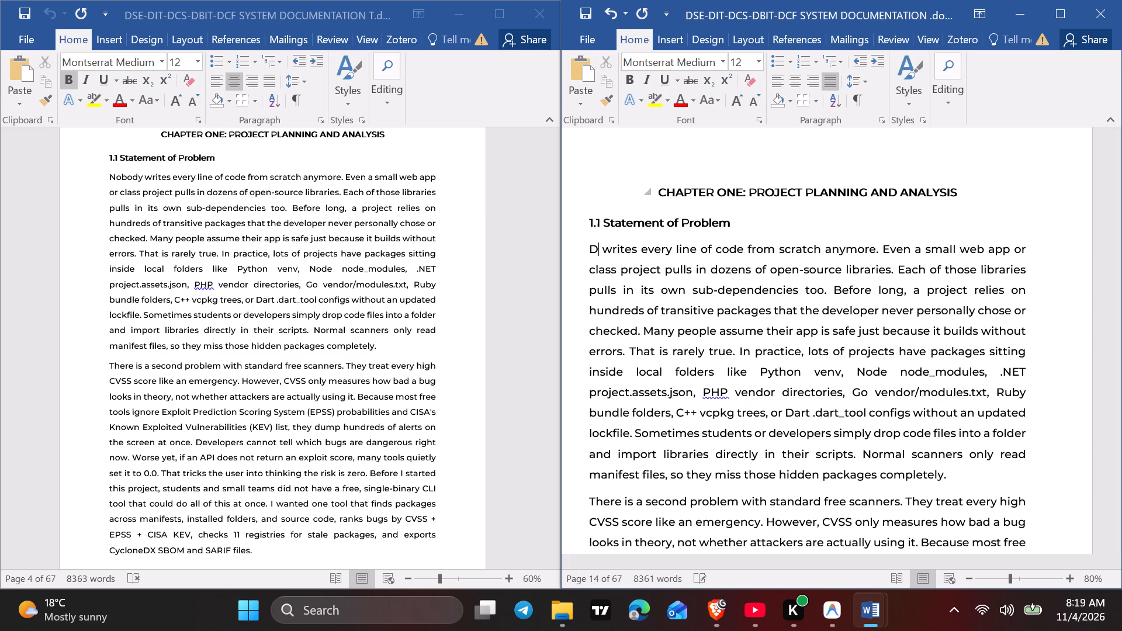
type("evelopers")
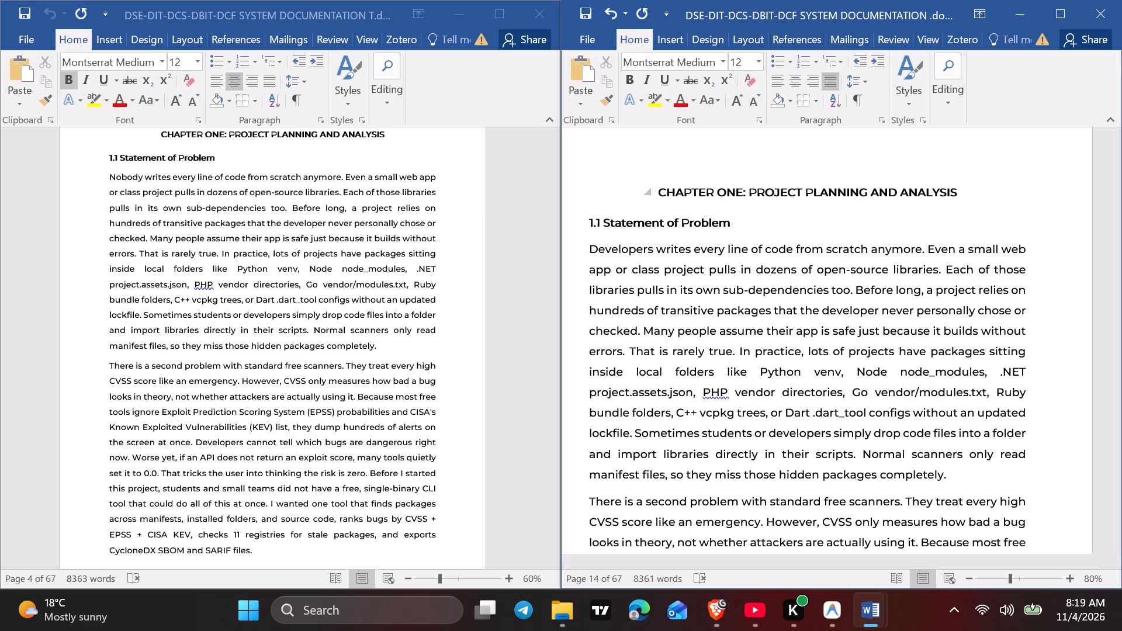
key("space")
type("dont")
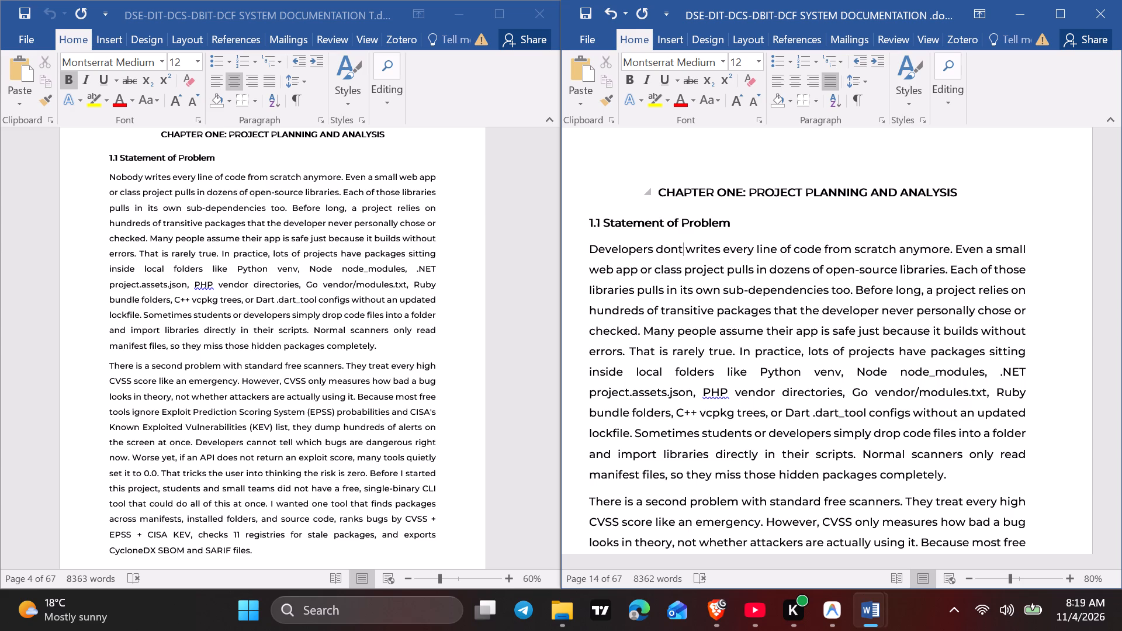
key("BackSpace")
key("BackSpace")
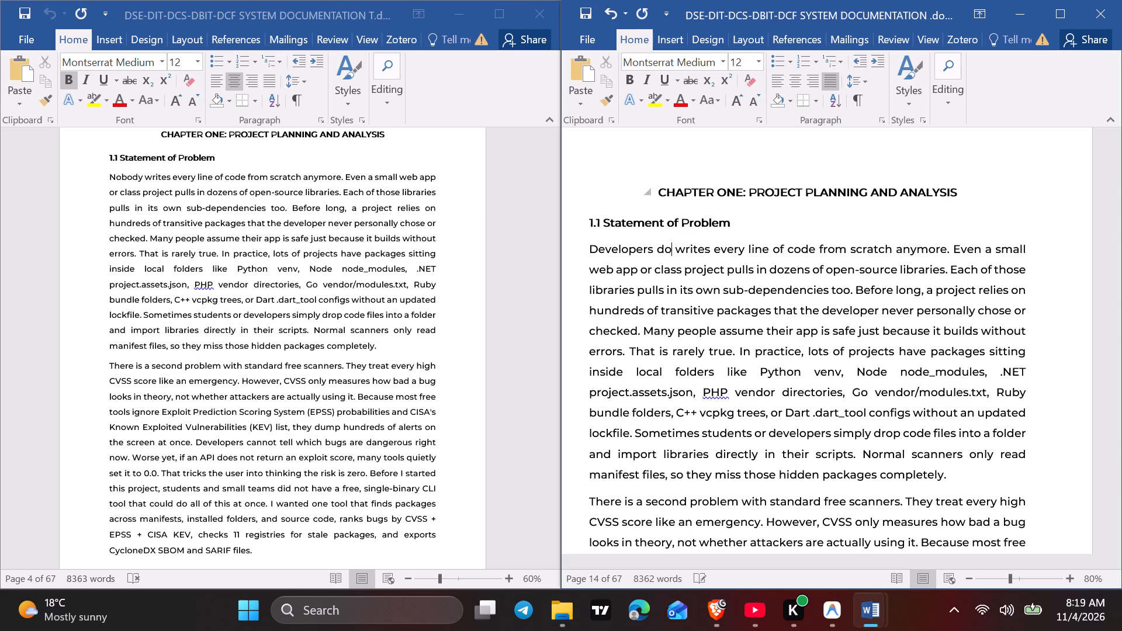
key("space")
type("not")
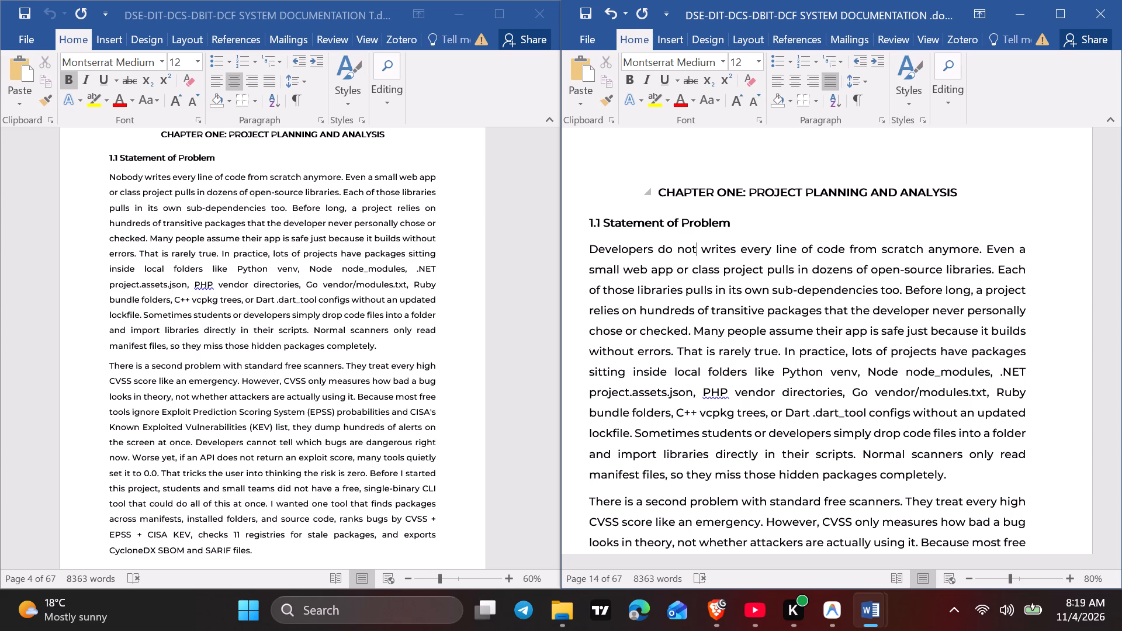
left_click(737, 252)
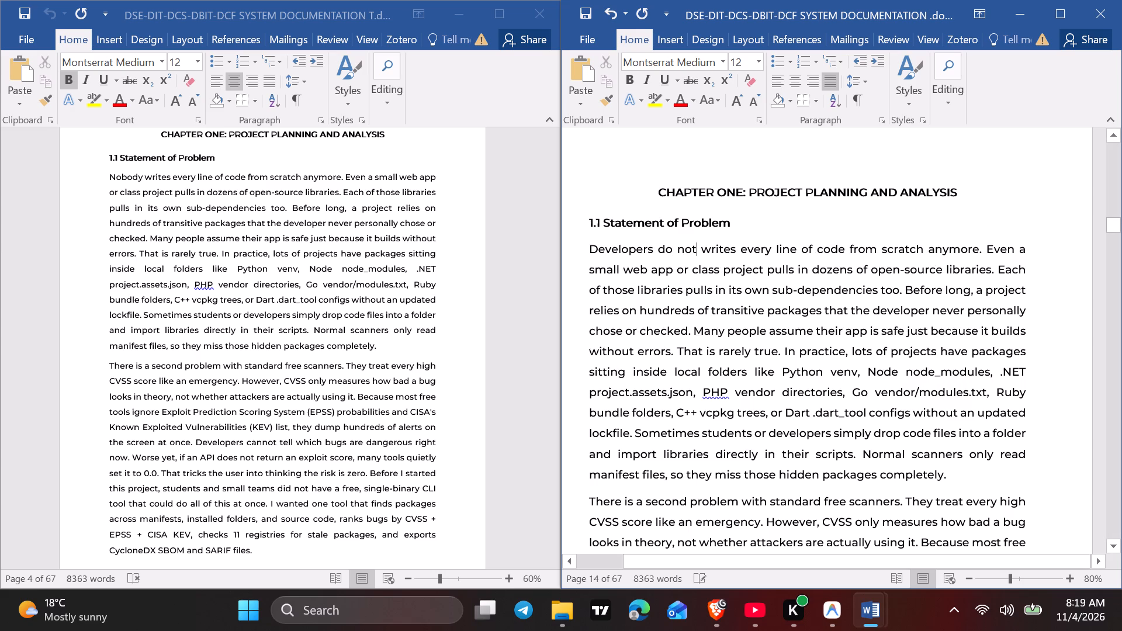
key("BackSpace")
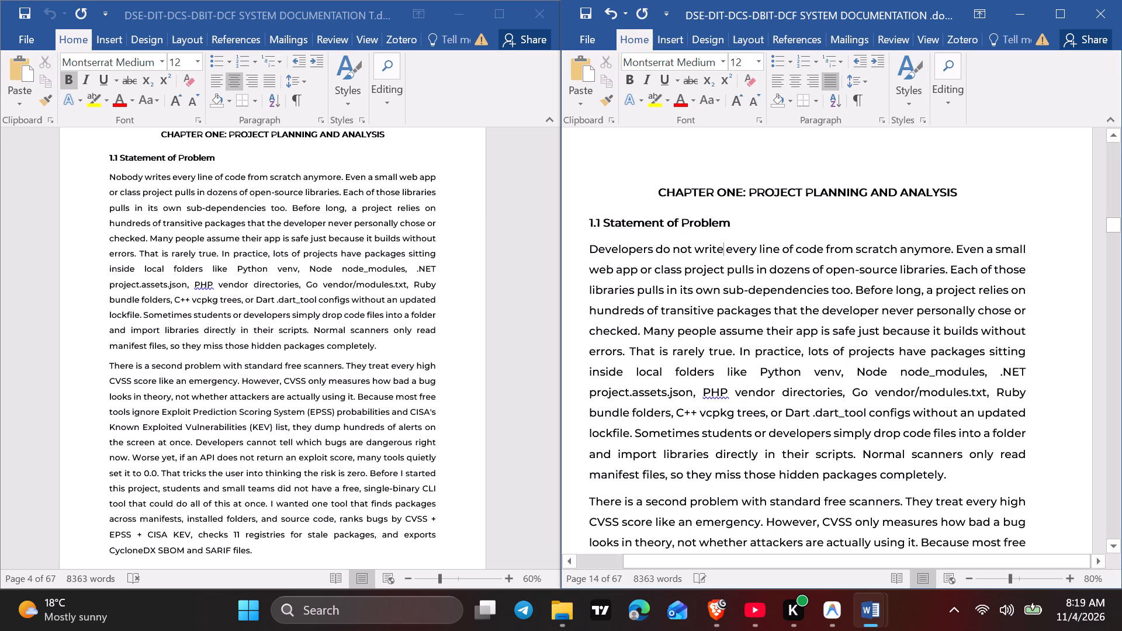
Remove the word "Even" from the second sentence of section 1.1 so it starts with "A small web app".
left_click(986, 249)
key("BackSpace")
key("BackSpace")
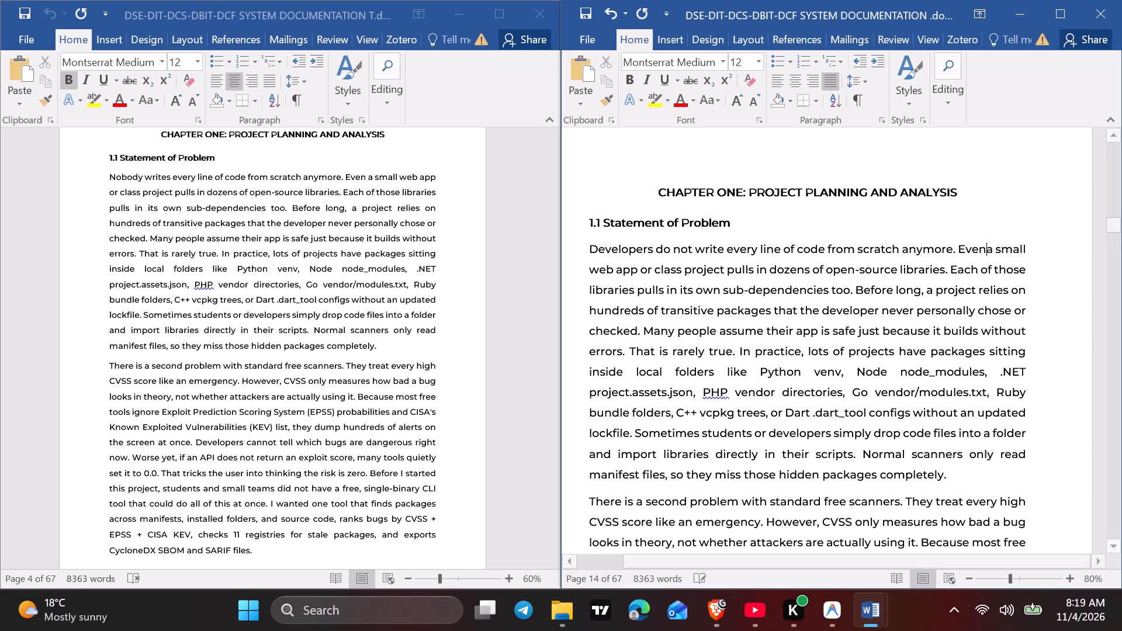
key("BackSpace")
key("BackSpace")
key("BackSpace")
key("Right")
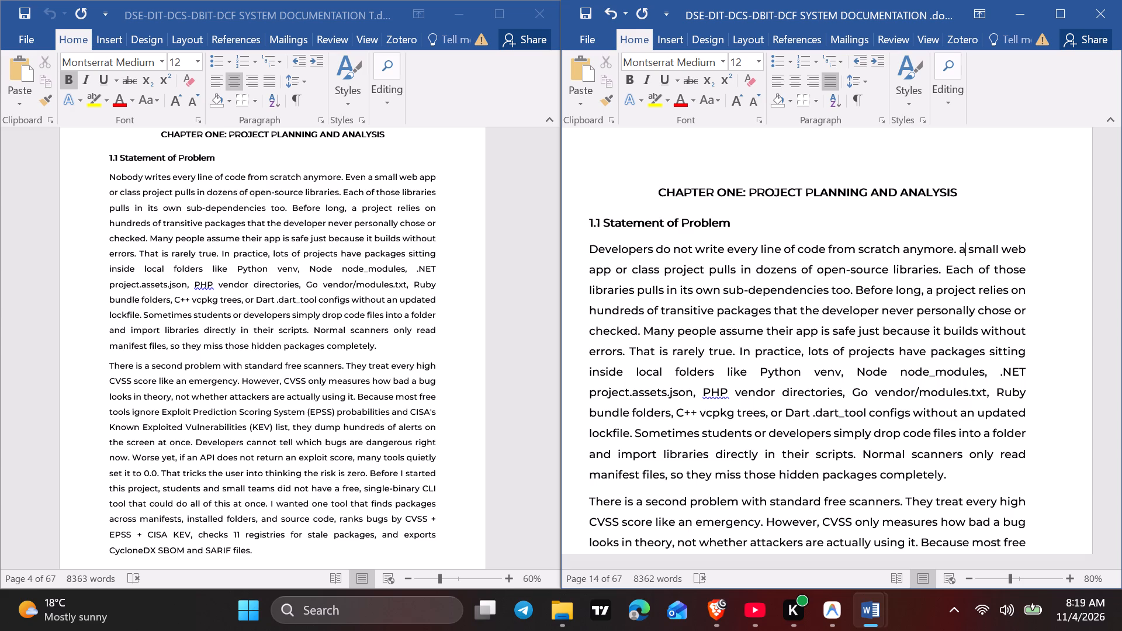
key("BackSpace")
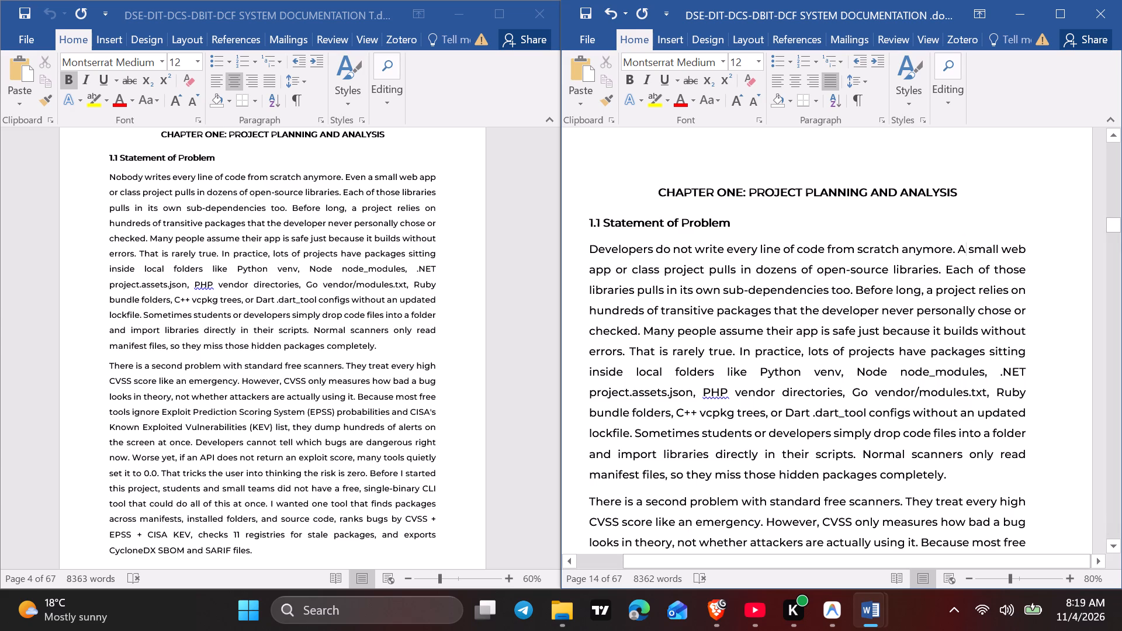
Add "and dependencies" after "open-source libraries" in the second sentence of section 1.1.
left_click(889, 272)
left_click(936, 270)
key("space")
type("and")
key("space")
type("dependencies")
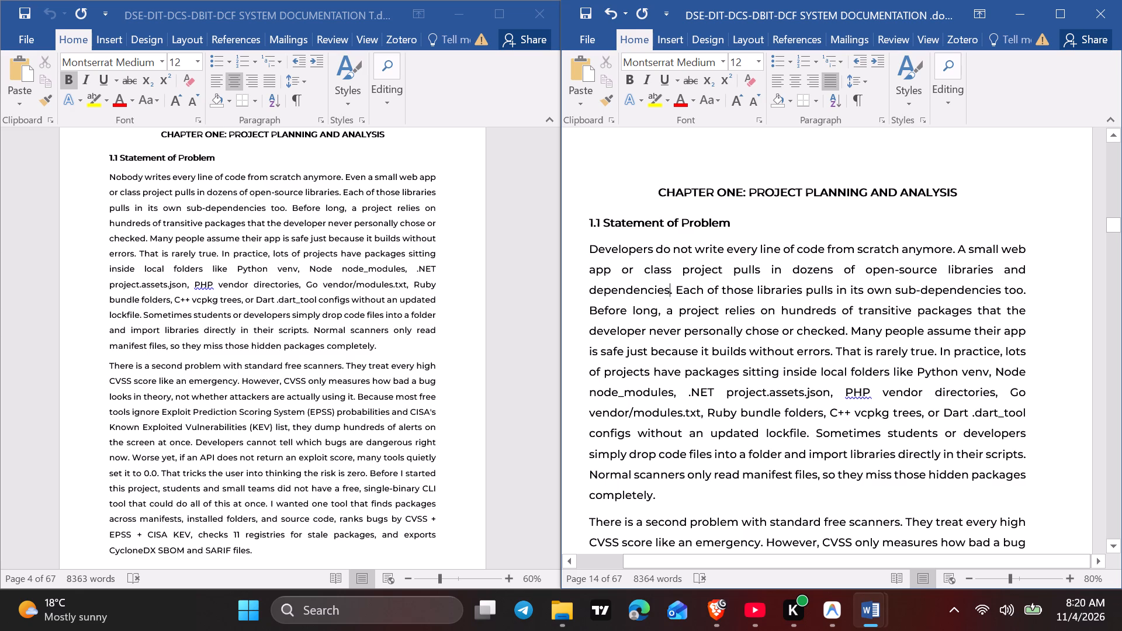
Change the third sentence's opening in section 1.1 to "Each of these libraries".
left_click(741, 292)
key("BackSpace")
key("e")
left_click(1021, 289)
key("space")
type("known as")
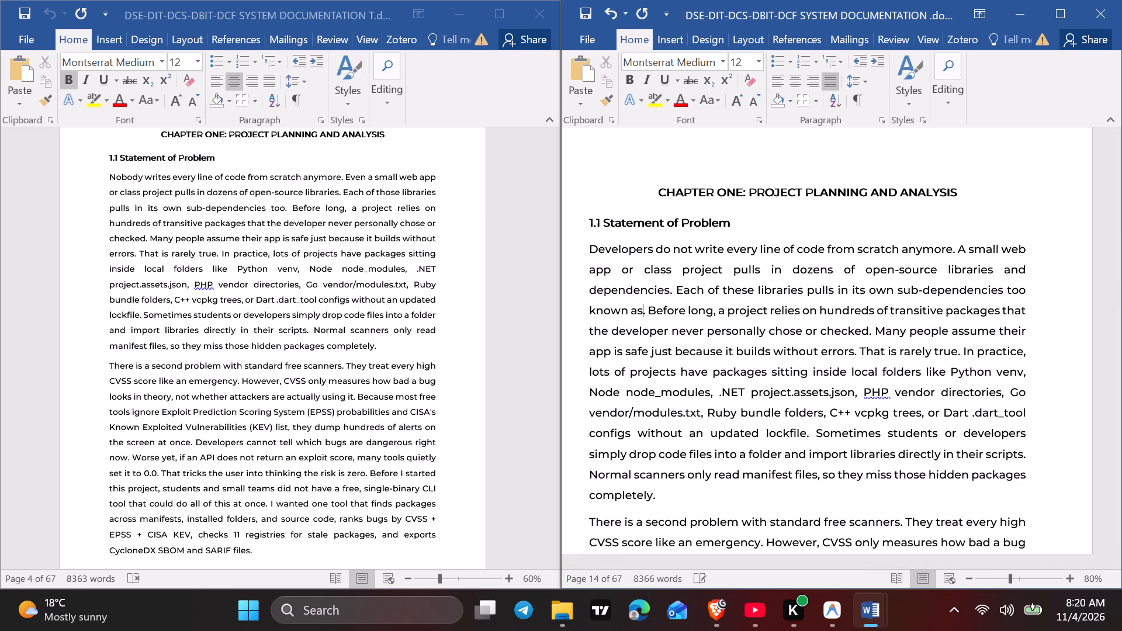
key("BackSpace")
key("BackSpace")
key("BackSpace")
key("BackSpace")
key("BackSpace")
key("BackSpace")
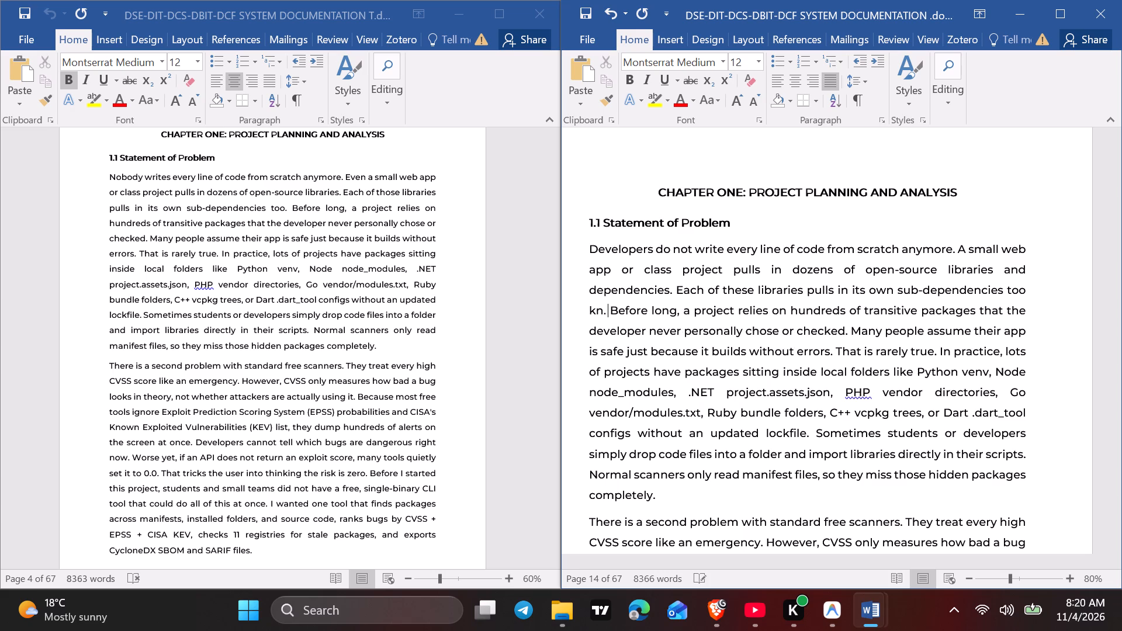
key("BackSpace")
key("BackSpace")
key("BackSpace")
Replace the rest of the sentence after "Each of these libraries" with "have their own dependencies too", keeping the full stop.
key("BackSpace")
key("BackSpace")
key("BackSpace")
key("BackSpace")
key("BackSpace")
key("BackSpace")
key("BackSpace")
key("BackSpace")
key("BackSpace")
key("BackSpace")
key("BackSpace")
key("BackSpace")
key("BackSpace")
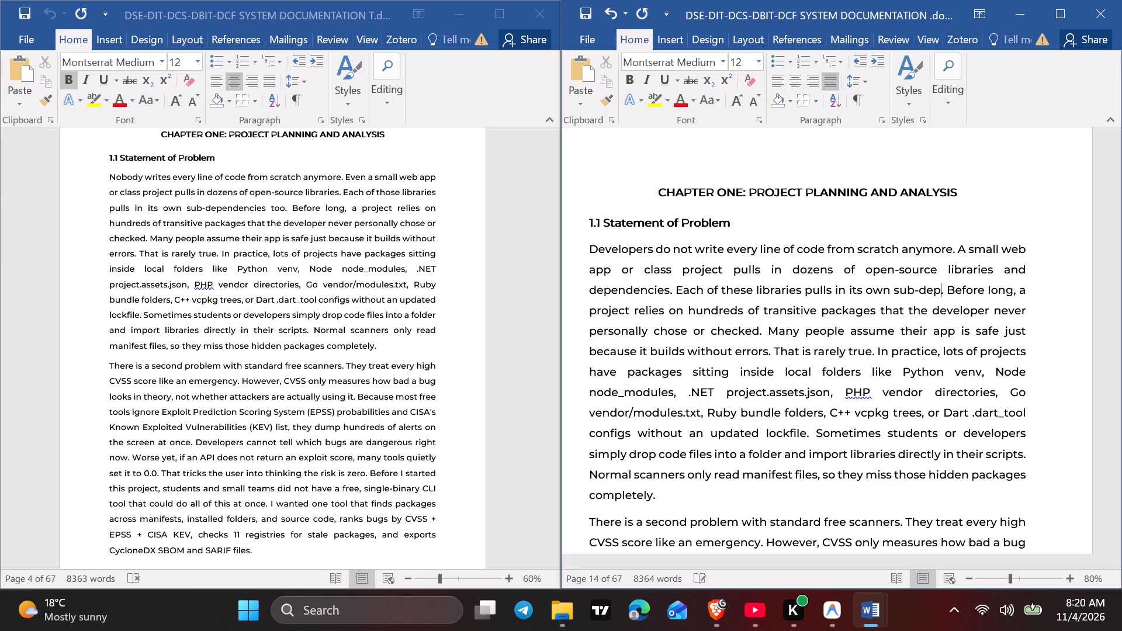
key("BackSpace")
key("BackSpace")
key("BackSpace")
key("BackSpace")
key("BackSpace")
key("BackSpace")
key("BackSpace")
key("BackSpace")
key("BackSpace")
key("BackSpace")
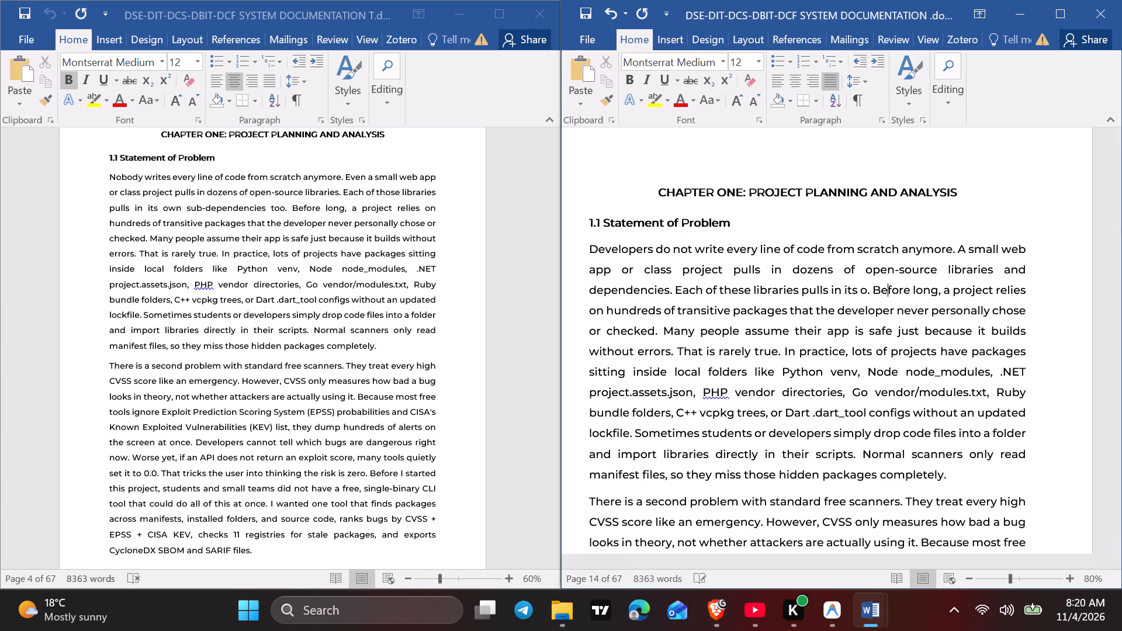
key("BackSpace")
key("BackSpace")
key("BackSpace")
key("BackSpace")
key("BackSpace")
key("BackSpace")
key("BackSpace")
key("BackSpace")
key("BackSpace")
key("BackSpace")
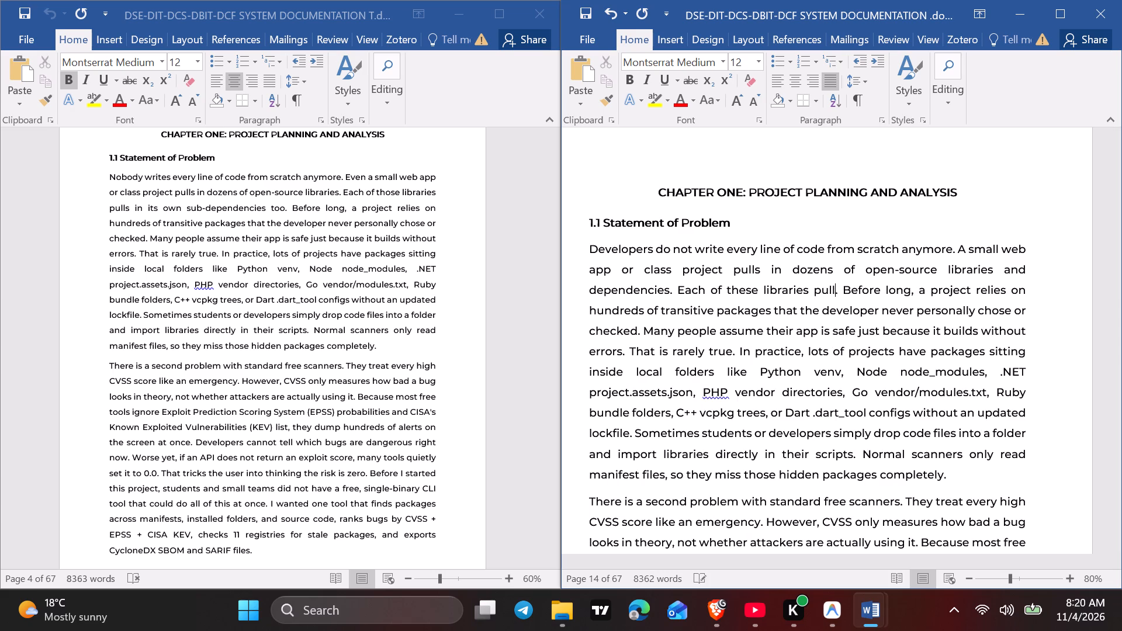
key("BackSpace")
key("BackSpace")
key("BackSpace")
key("BackSpace")
type("have their own")
key("space")
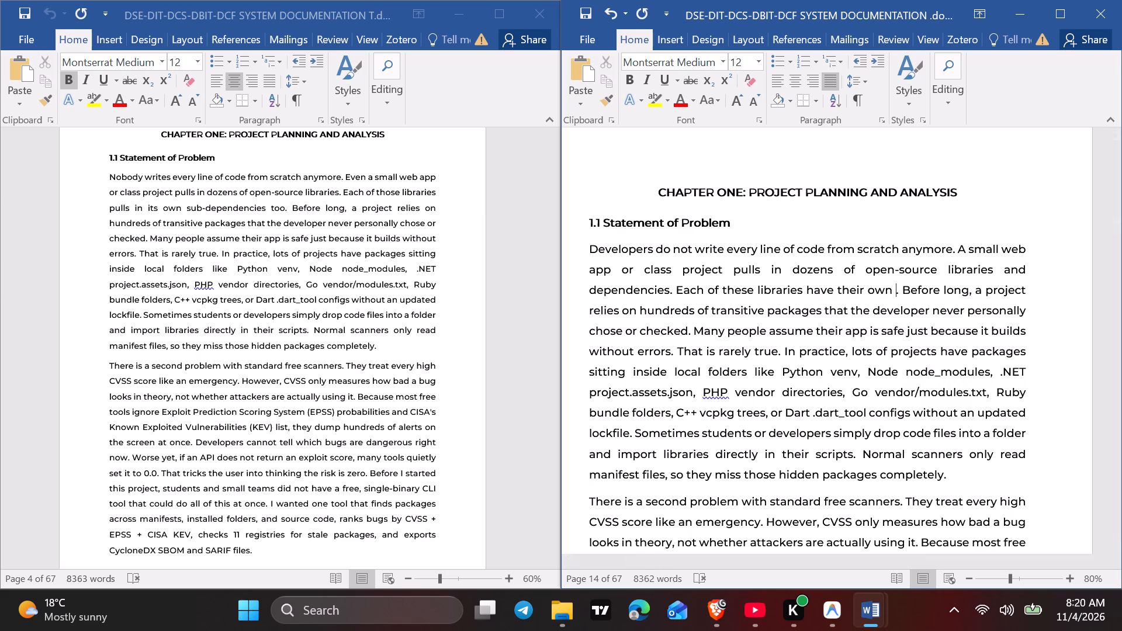
type("dependenn")
key("BackSpace")
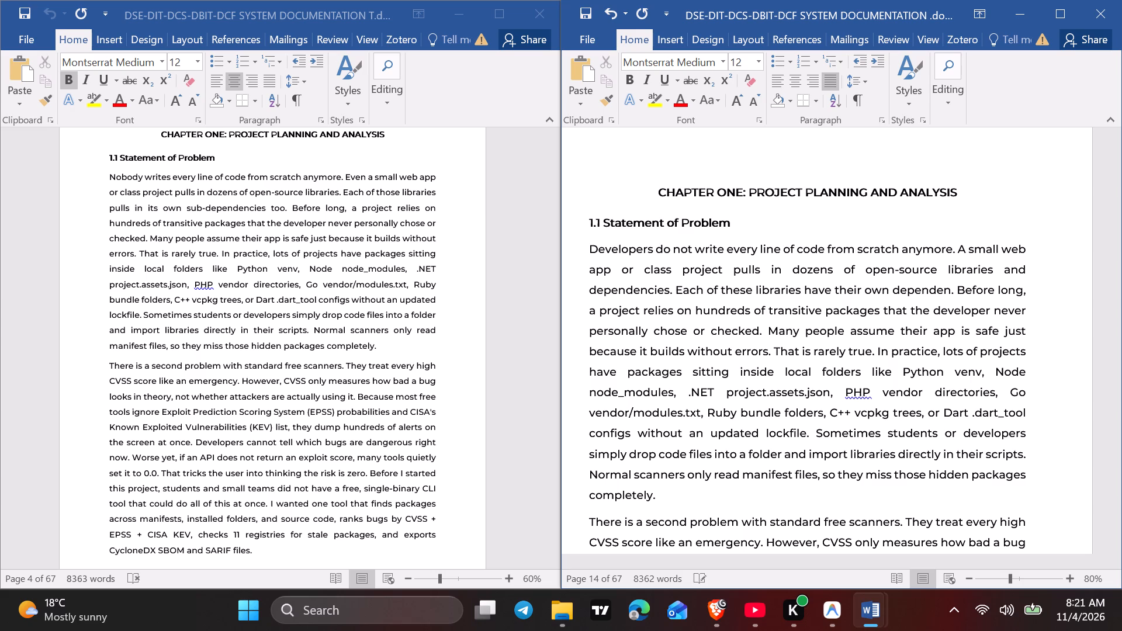
type("cies too")
key("space")
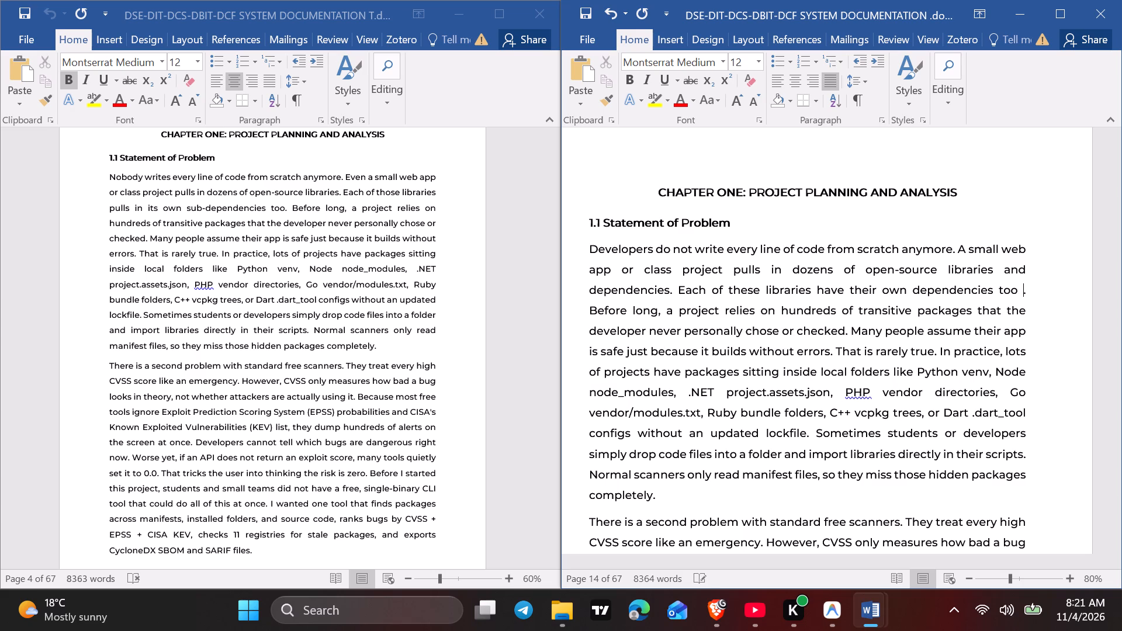
key("BackSpace")
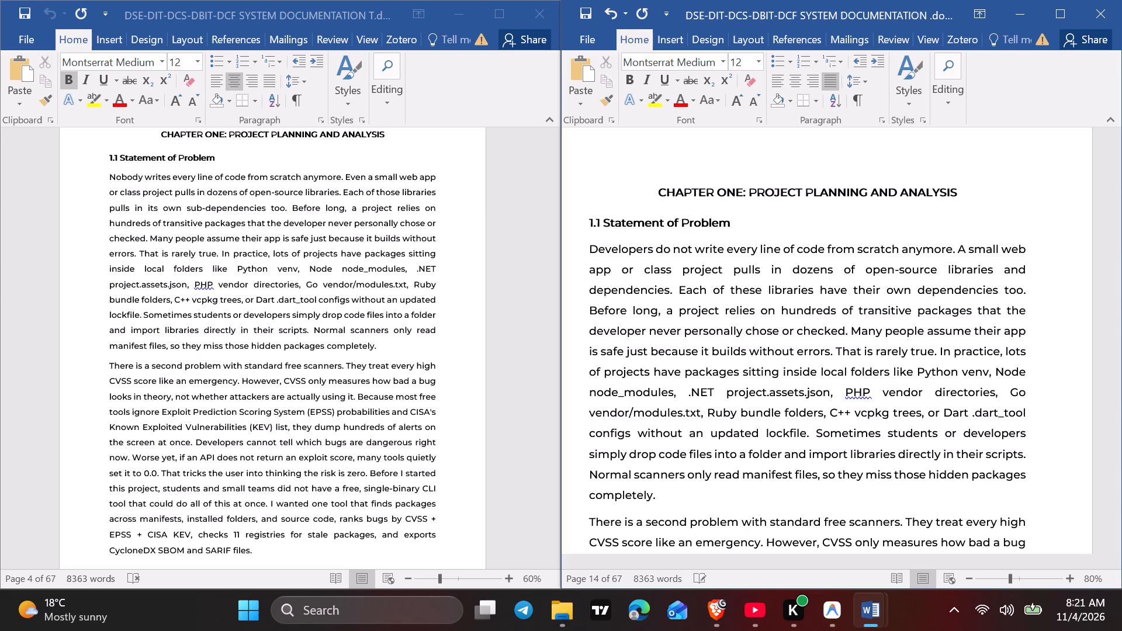
Insert the sentence "These dependencies are known as transitive dependencies." before "Before long" in section 1.1, with single spaces around it.
key("Right")
type("th")
key("BackSpace")
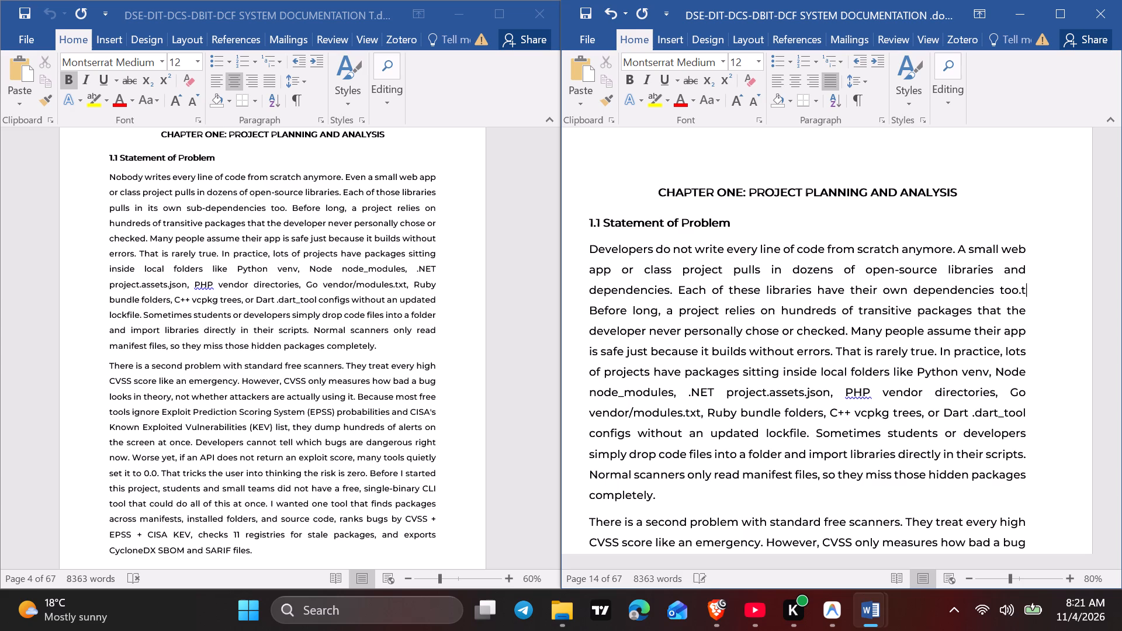
key("BackSpace")
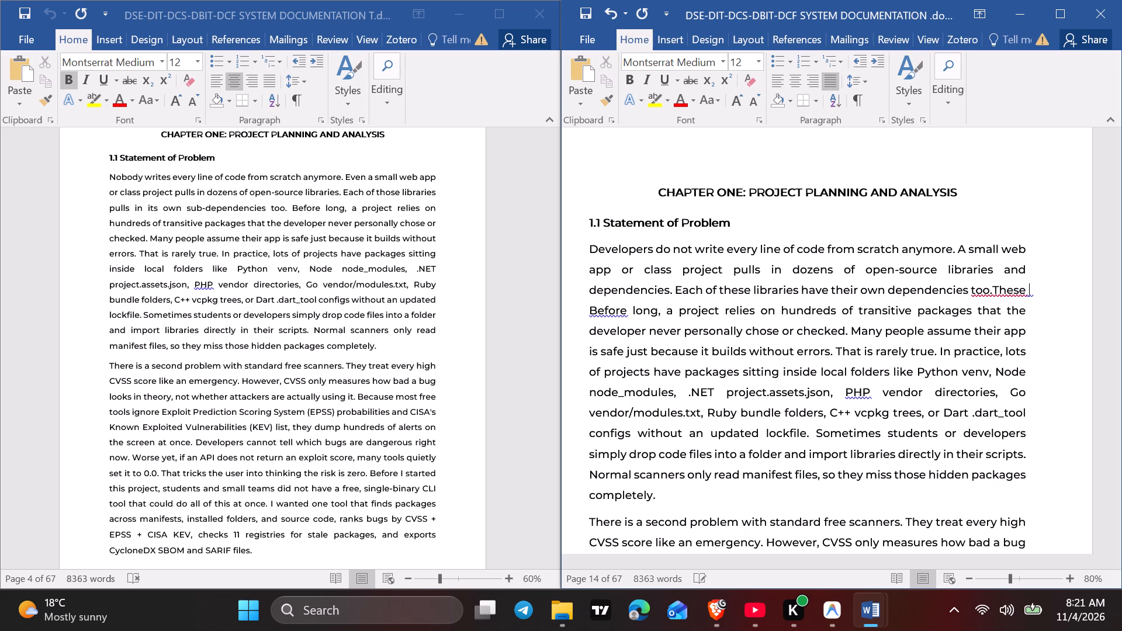
key("Left")
key("Left")
key("Left")
key("Left")
key("Left")
key("Left")
key("space")
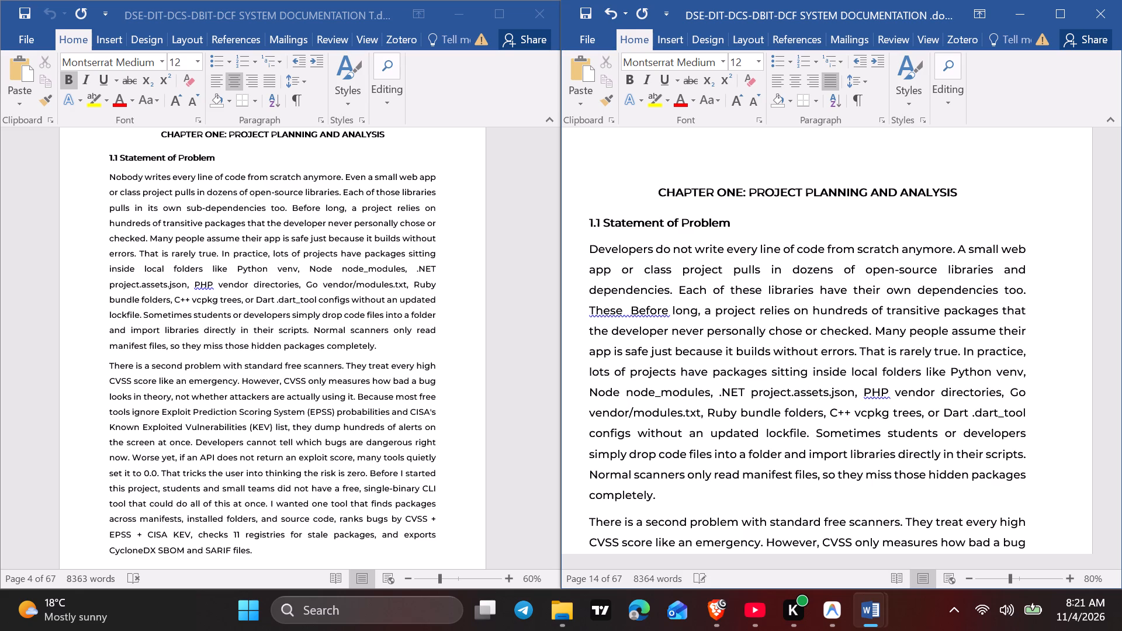
key("Right")
key("Right")
key("Right")
key("Right")
key("Right")
key("space")
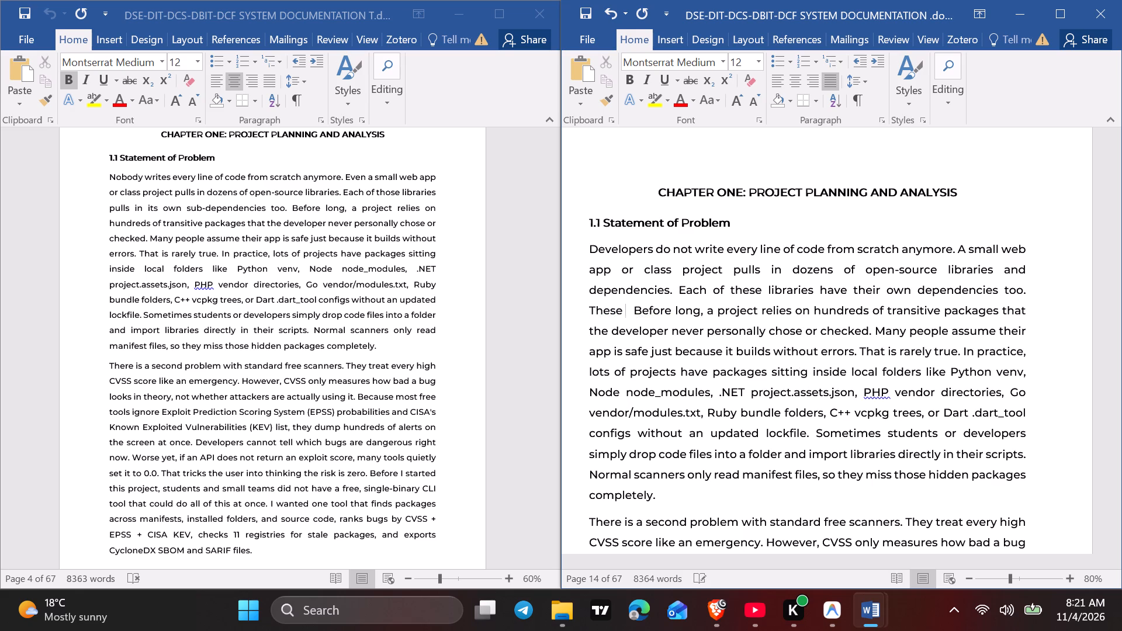
type("dependencies are known as transitive de")
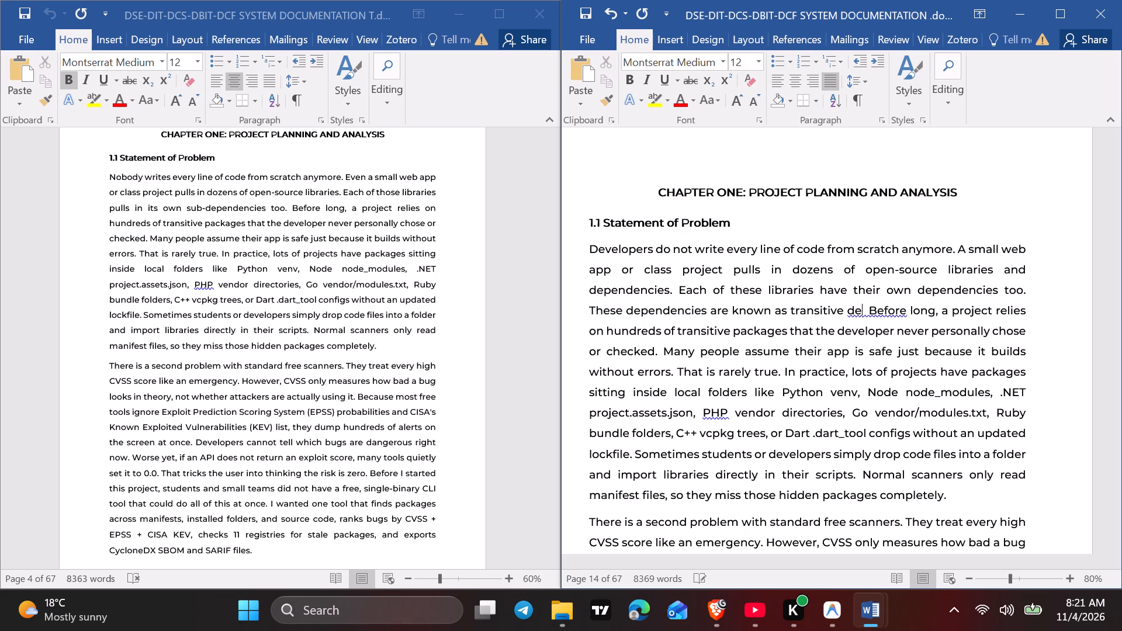
type("pendencie")
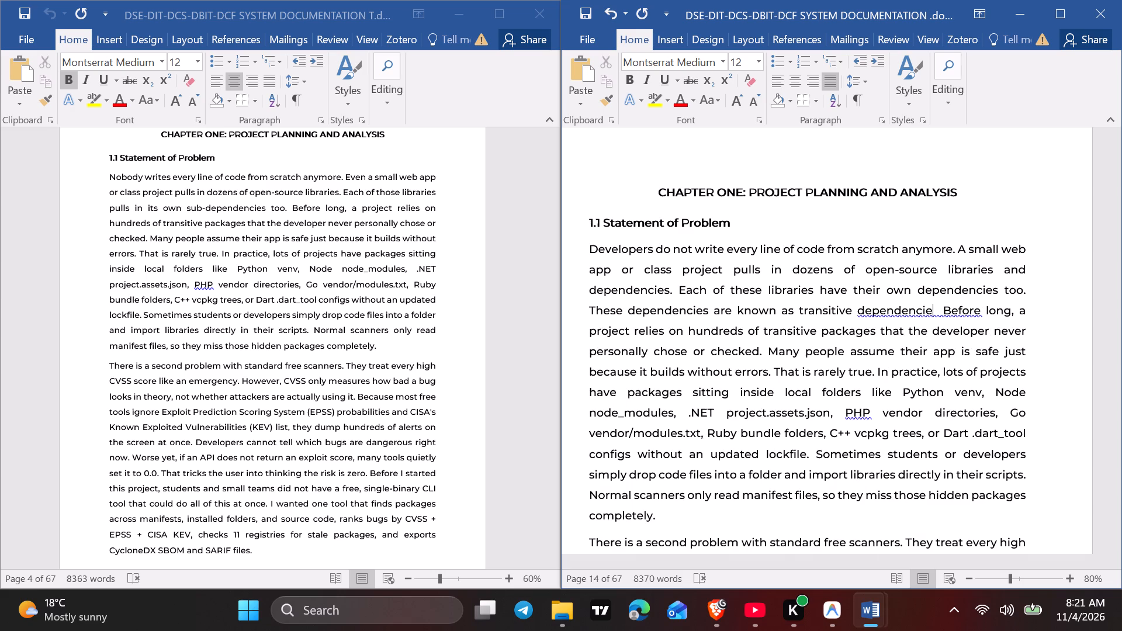
key("s")
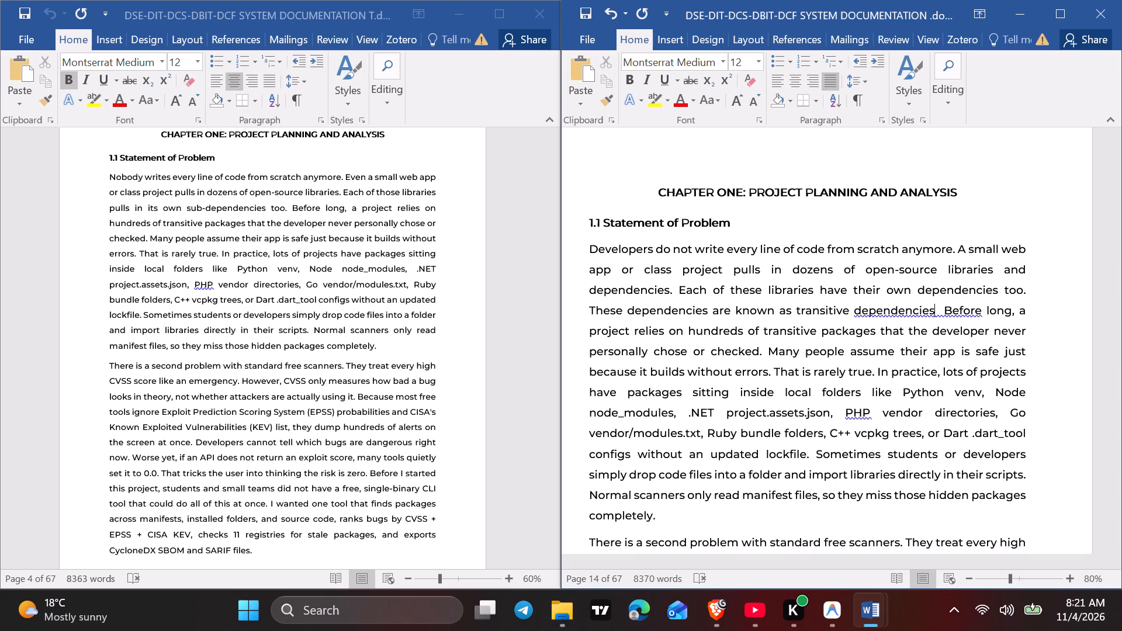
key("period")
key("Right")
key("Right")
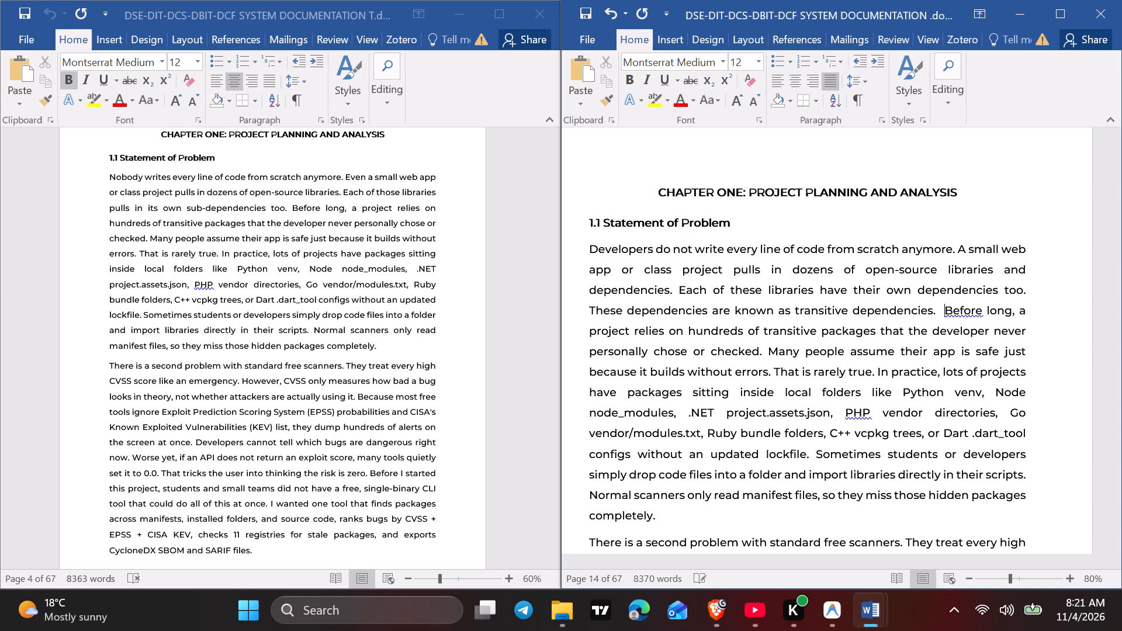
key("BackSpace")
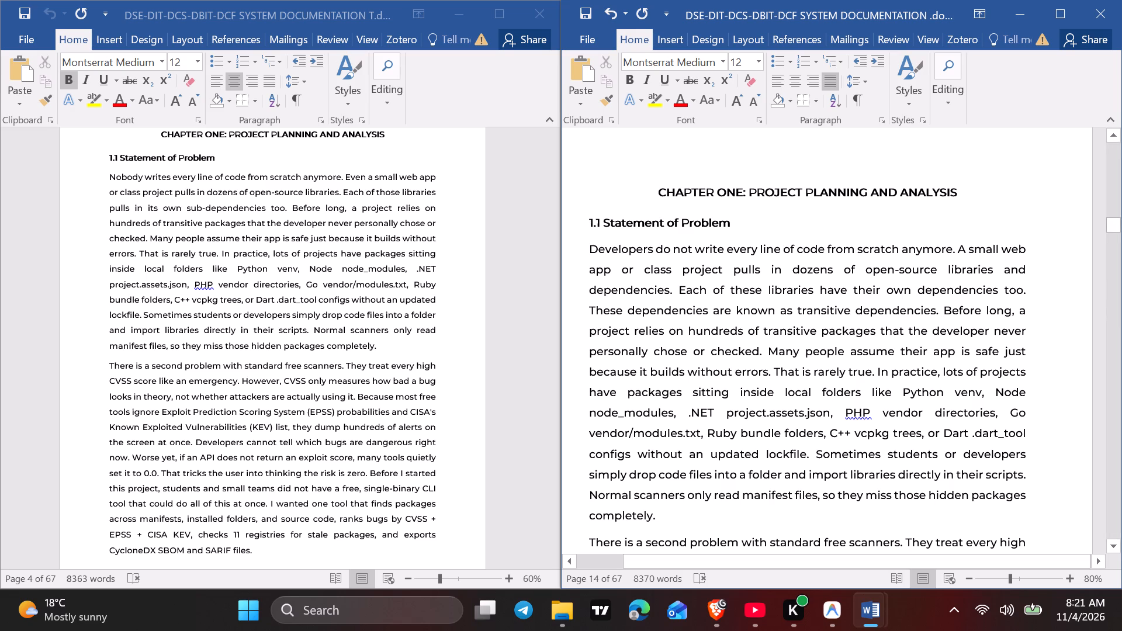
Insert ", packages" after "open-source libraries" in the second sentence of section 1.1.
left_click_drag(997, 317, 931, 265)
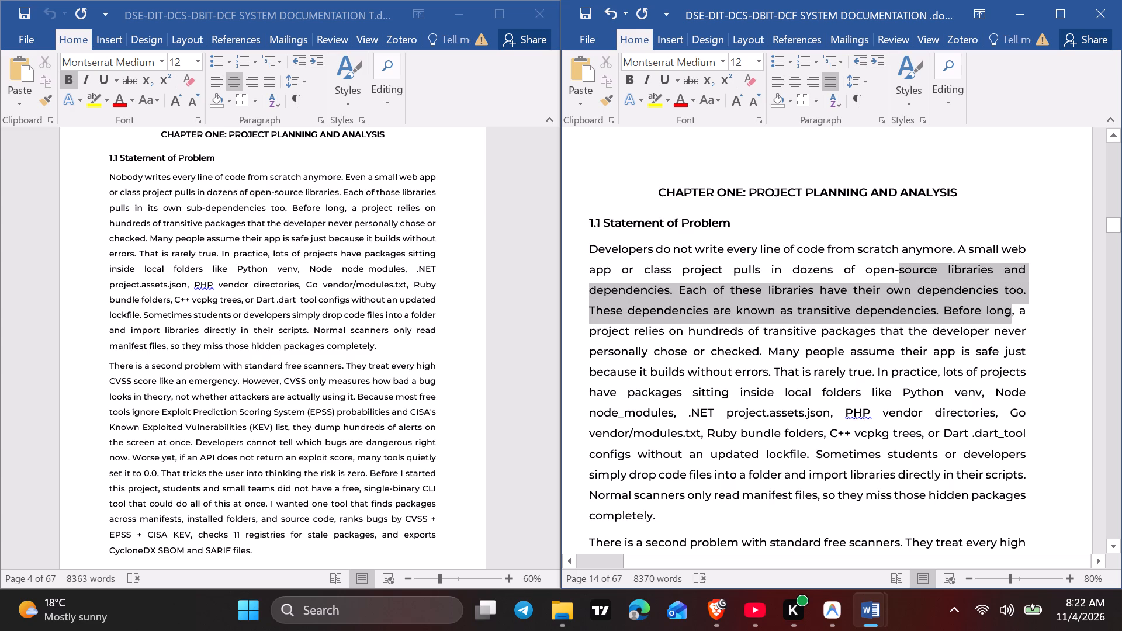
left_click_drag(931, 265, 918, 280)
left_click(940, 270)
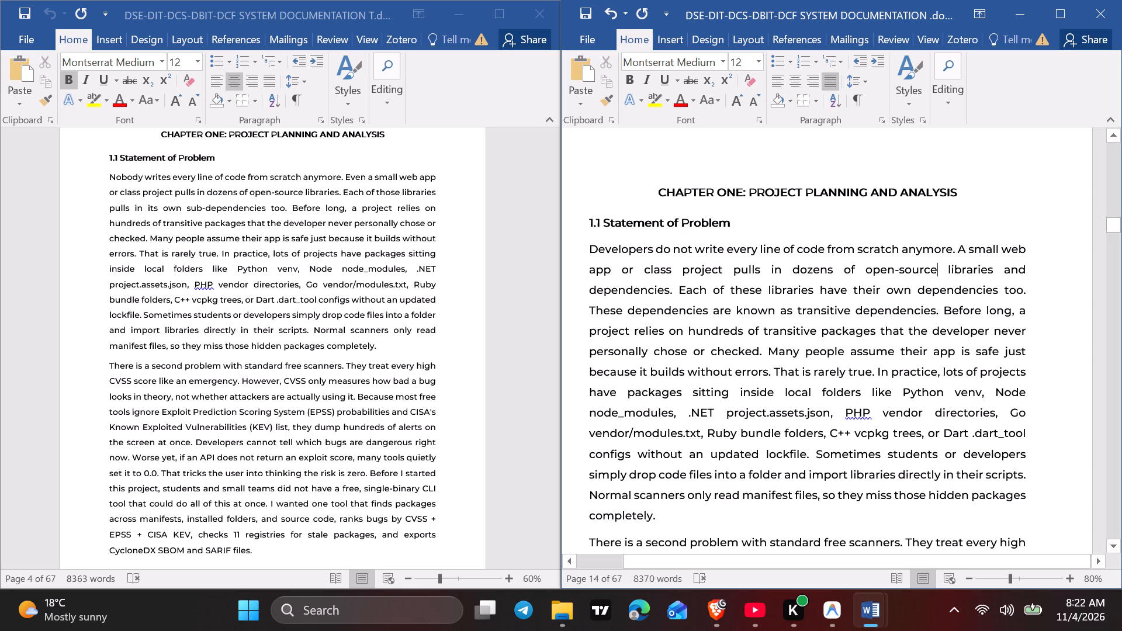
left_click(941, 269)
key("Right")
key("Right")
key("Right")
key("Right")
key("Right")
key("Right")
key("Right")
key("Right")
key("Right")
key("Right")
type(",packages")
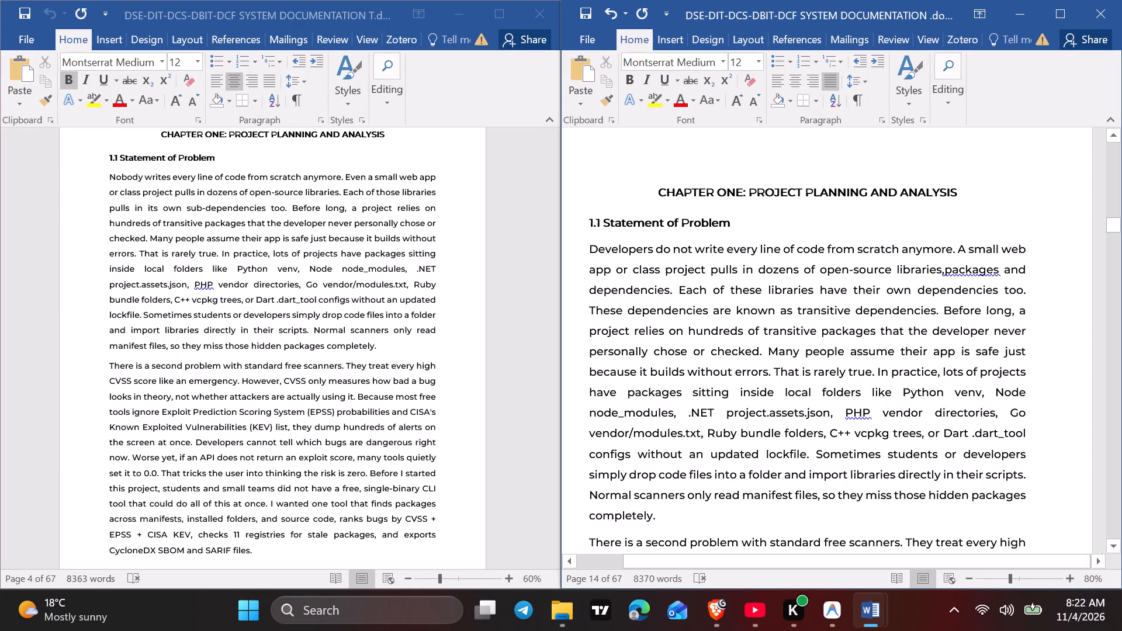
left_click(944, 269)
key("space")
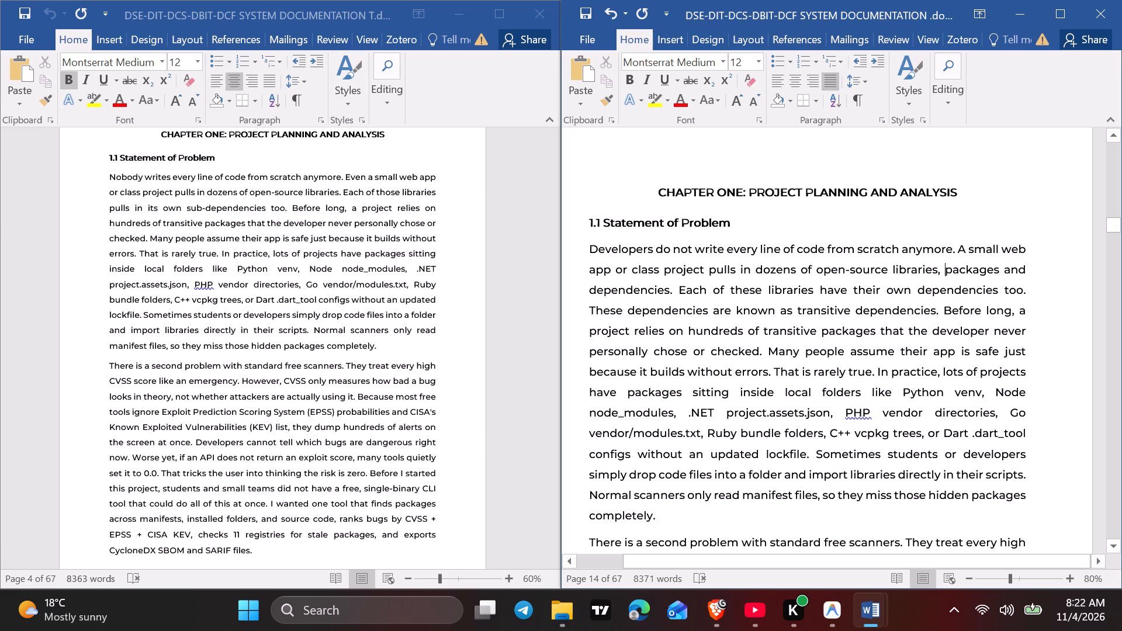
Insert "other" before "dependencies" at the end of section 1.1's second sentence.
left_click(1034, 269)
type("other")
key("space")
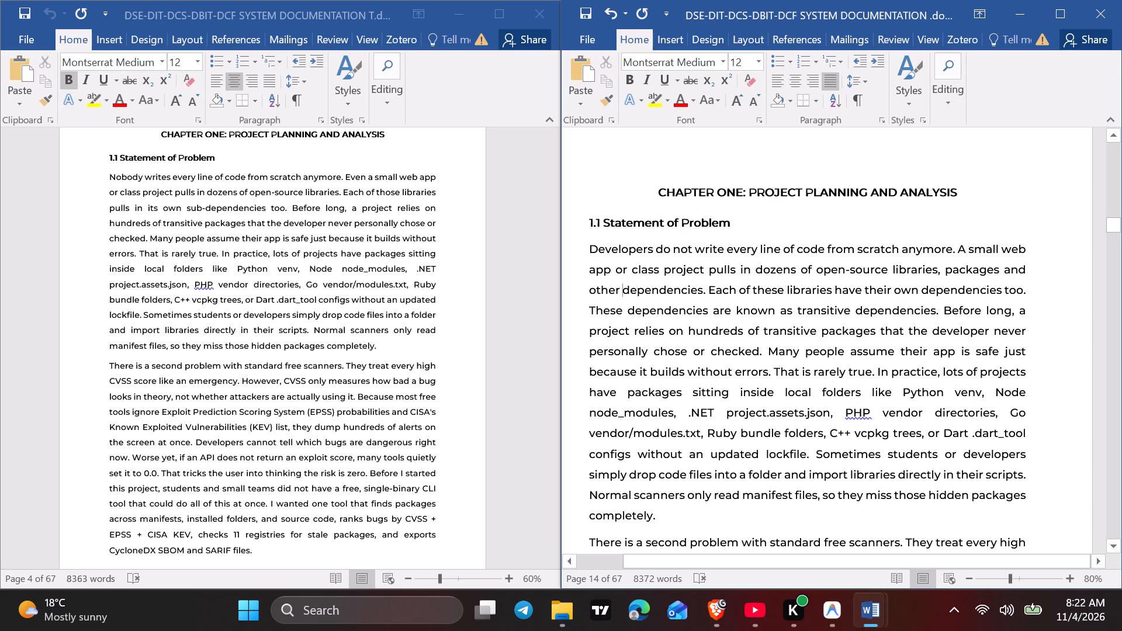
Change the verb after "Before long, a project" in section 1.1 to "can rely".
left_click(633, 333)
type("can")
key("space")
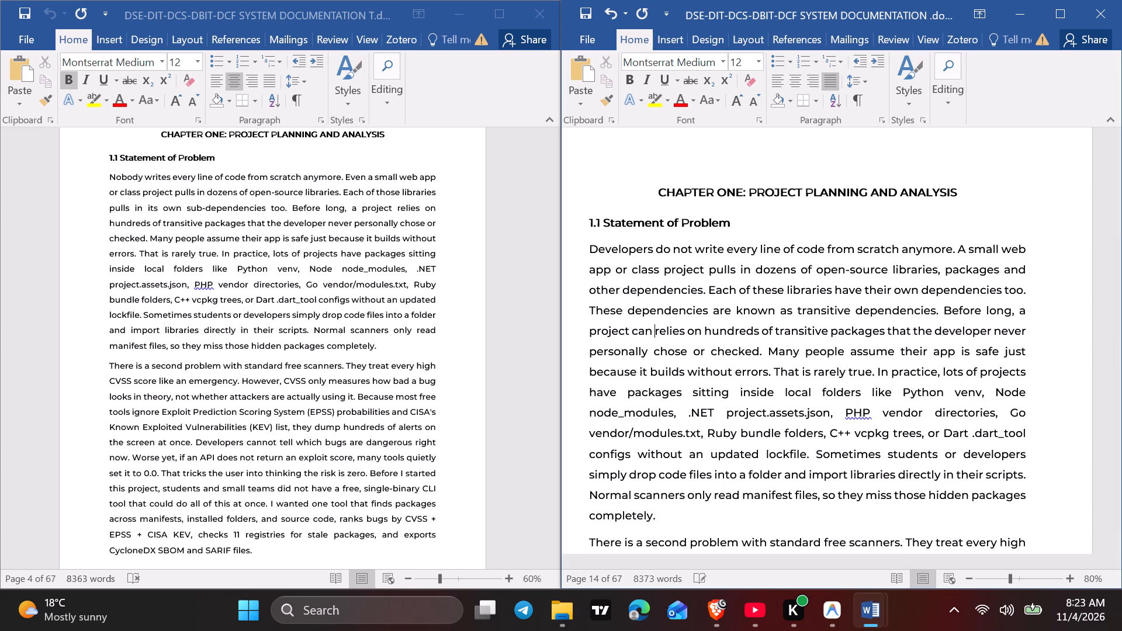
key("Right")
key("Right")
key("Right")
key("Right")
key("Right")
key("Right")
key("BackSpace")
key("BackSpace")
key("BackSpace")
key("y")
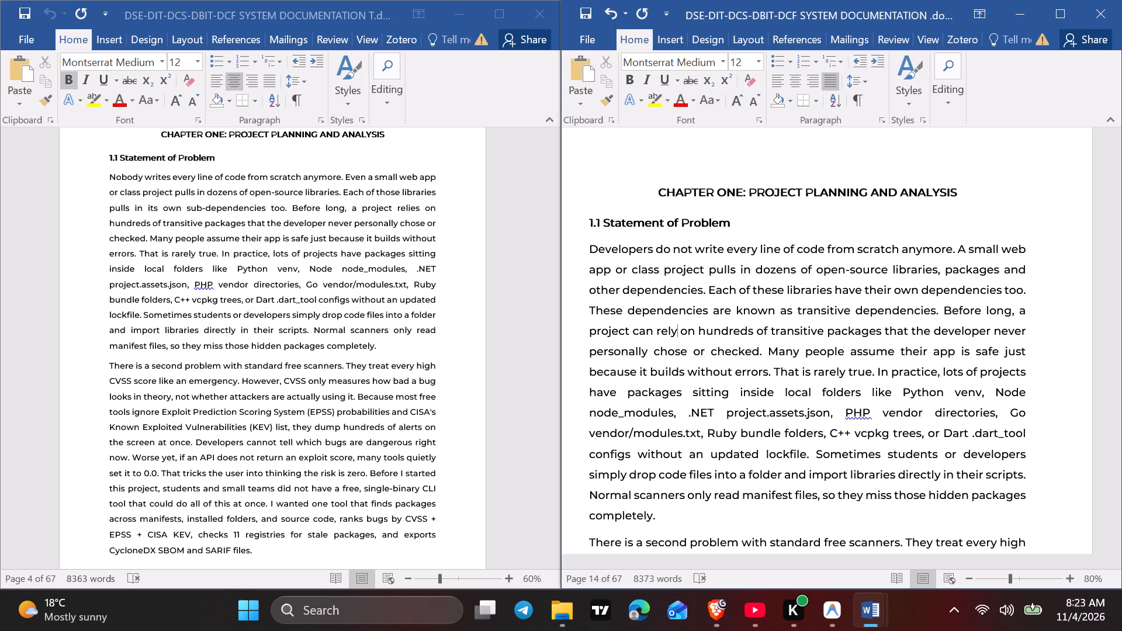
Replace the word after "hundreds of transitive" in the "Before long" sentence of section 1.1 with "dependencies".
key("Right")
key("Right")
key("Right")
key("Right")
key("Right")
key("Right")
key("Right")
key("Right")
key("Right")
key("Right")
key("Right")
key("Right")
key("Right")
key("Right")
key("Right")
key("Right")
key("Right")
key("Right")
key("Right")
key("Right")
key("Right")
key("Right")
key("Right")
key("Right")
key("Right")
key("Right")
key("Right")
key("Right")
key("Right")
key("Right")
key("Right")
key("Right")
key("Right")
key("Right")
key("Right")
key("BackSpace")
key("BackSpace")
key("BackSpace")
key("BackSpace")
key("BackSpace")
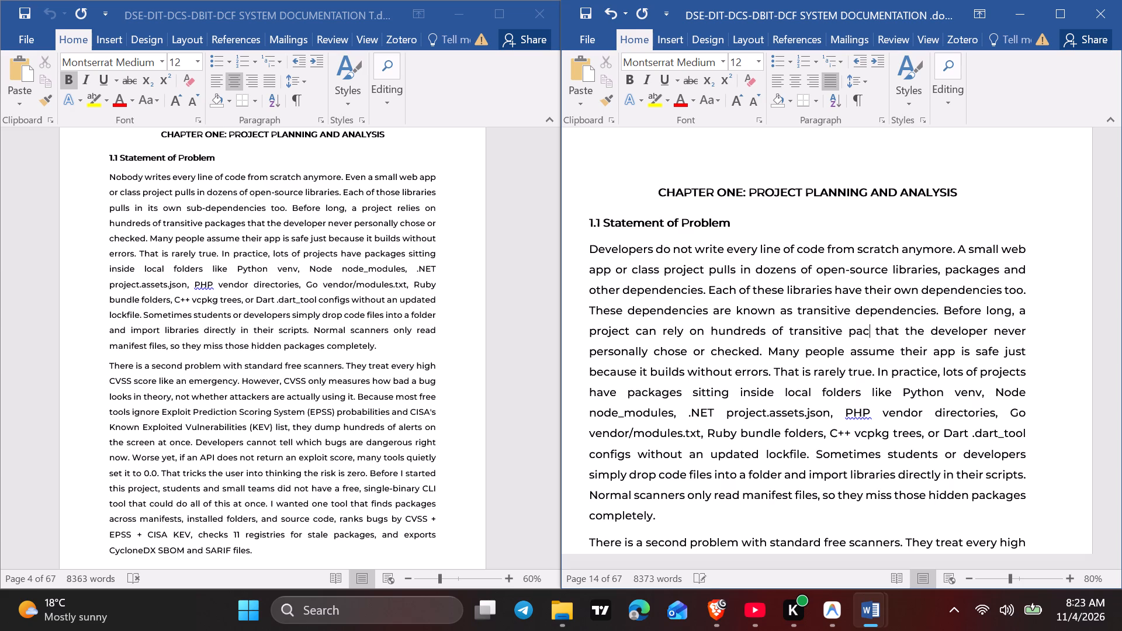
key("BackSpace")
key("BackSpace")
key("BackSpace")
type("depend")
key("e")
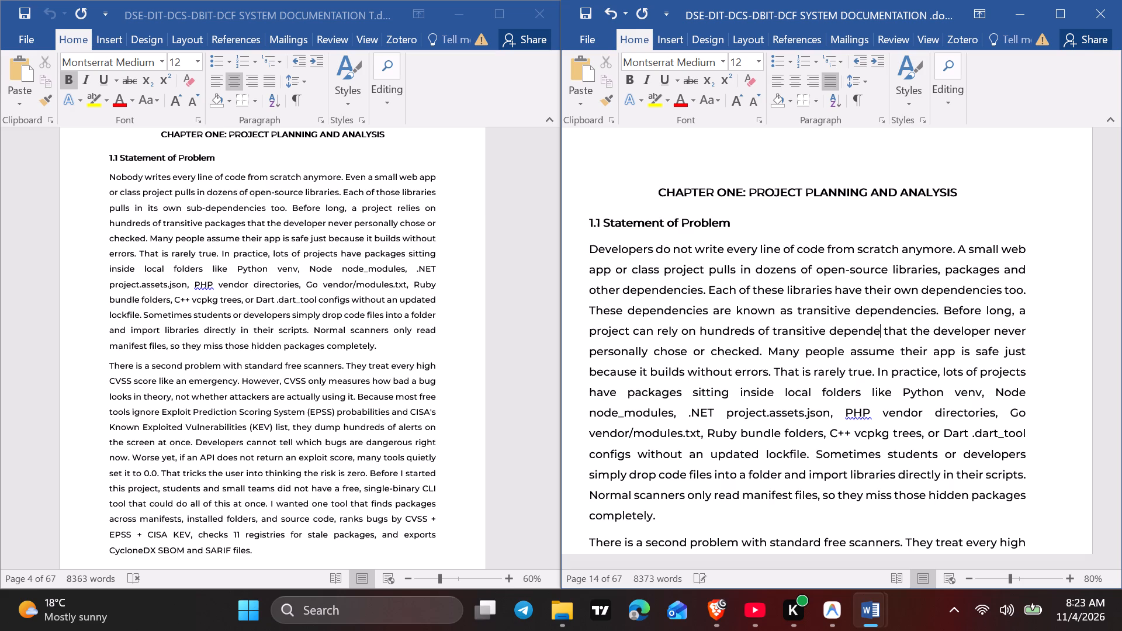
type("ncies")
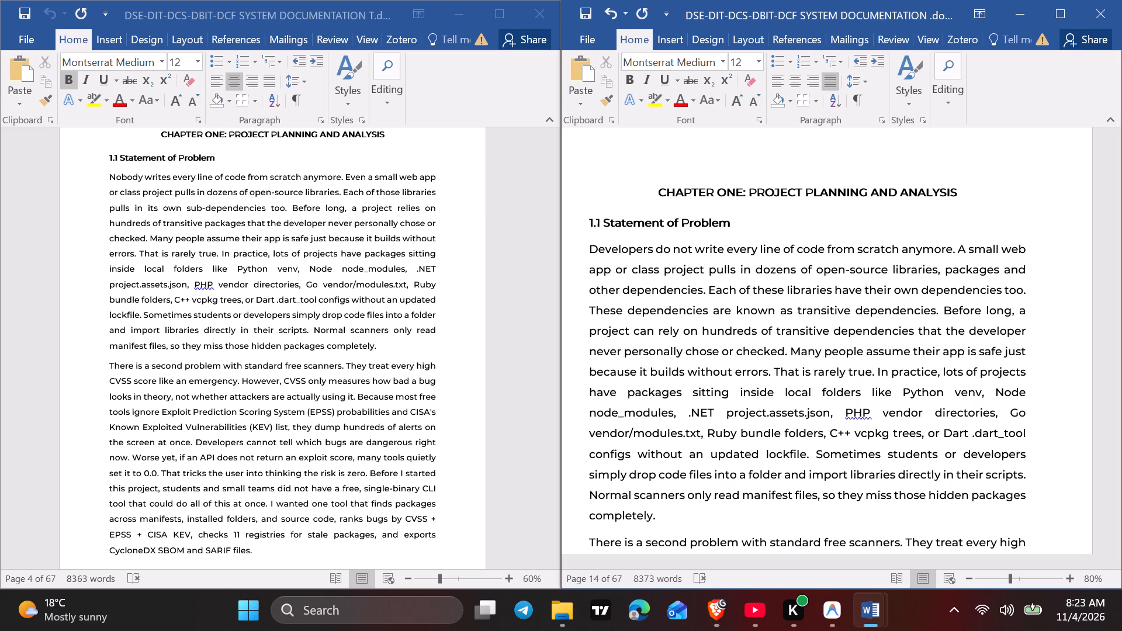
key("Right")
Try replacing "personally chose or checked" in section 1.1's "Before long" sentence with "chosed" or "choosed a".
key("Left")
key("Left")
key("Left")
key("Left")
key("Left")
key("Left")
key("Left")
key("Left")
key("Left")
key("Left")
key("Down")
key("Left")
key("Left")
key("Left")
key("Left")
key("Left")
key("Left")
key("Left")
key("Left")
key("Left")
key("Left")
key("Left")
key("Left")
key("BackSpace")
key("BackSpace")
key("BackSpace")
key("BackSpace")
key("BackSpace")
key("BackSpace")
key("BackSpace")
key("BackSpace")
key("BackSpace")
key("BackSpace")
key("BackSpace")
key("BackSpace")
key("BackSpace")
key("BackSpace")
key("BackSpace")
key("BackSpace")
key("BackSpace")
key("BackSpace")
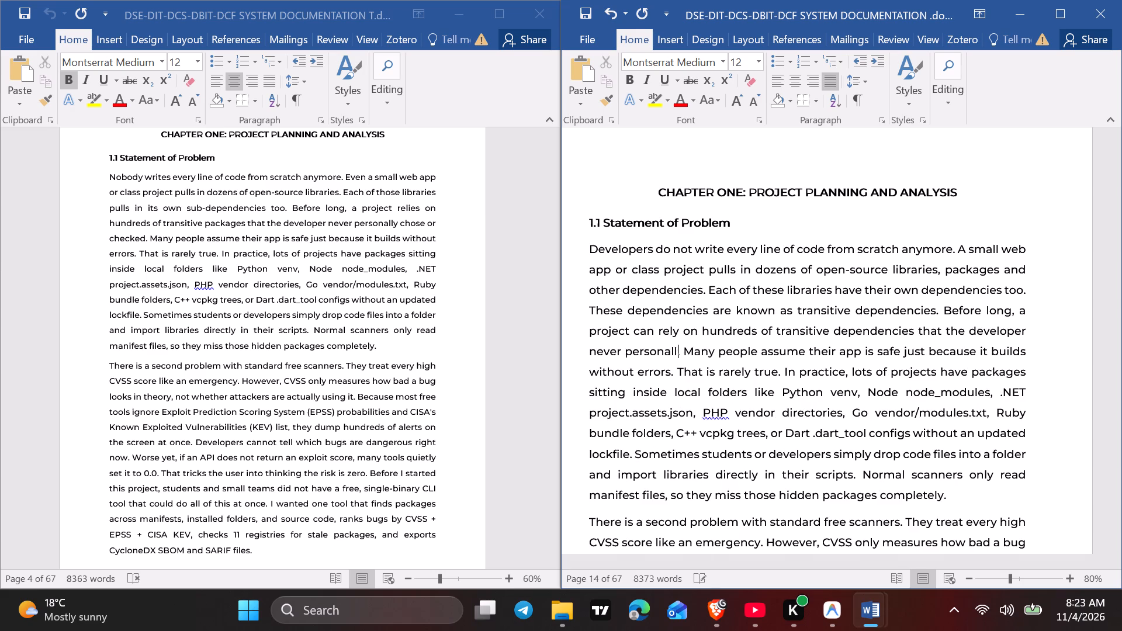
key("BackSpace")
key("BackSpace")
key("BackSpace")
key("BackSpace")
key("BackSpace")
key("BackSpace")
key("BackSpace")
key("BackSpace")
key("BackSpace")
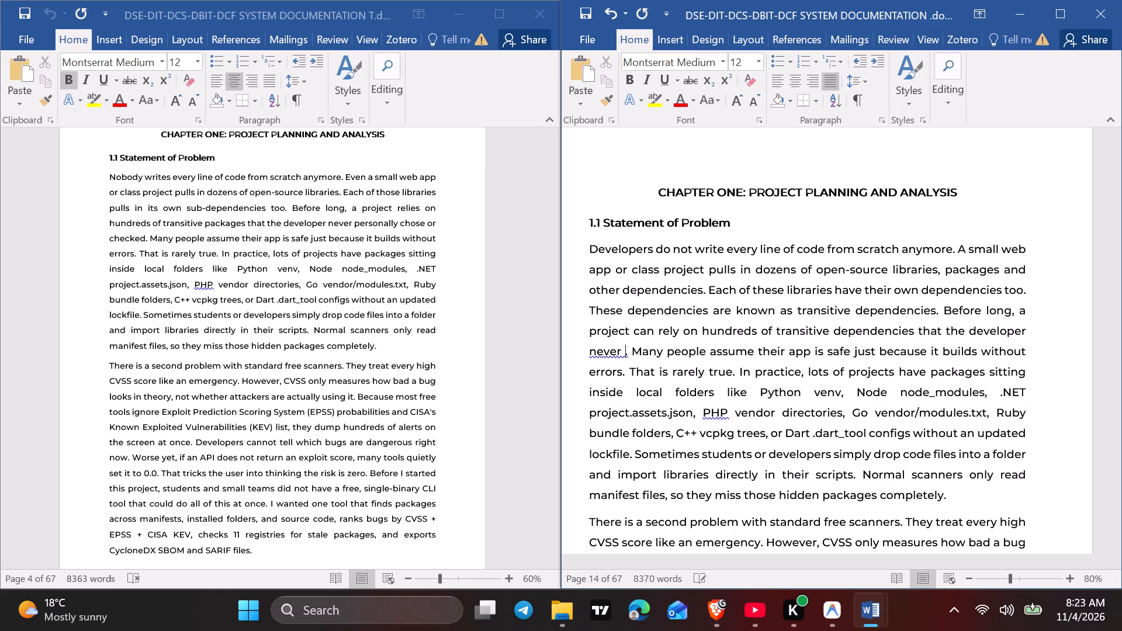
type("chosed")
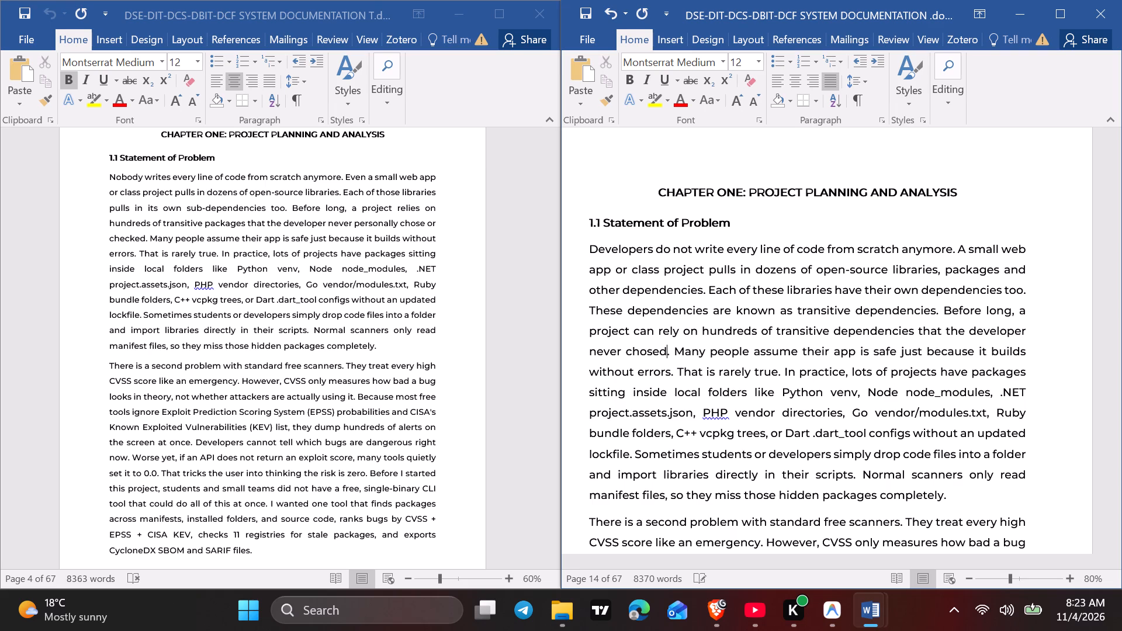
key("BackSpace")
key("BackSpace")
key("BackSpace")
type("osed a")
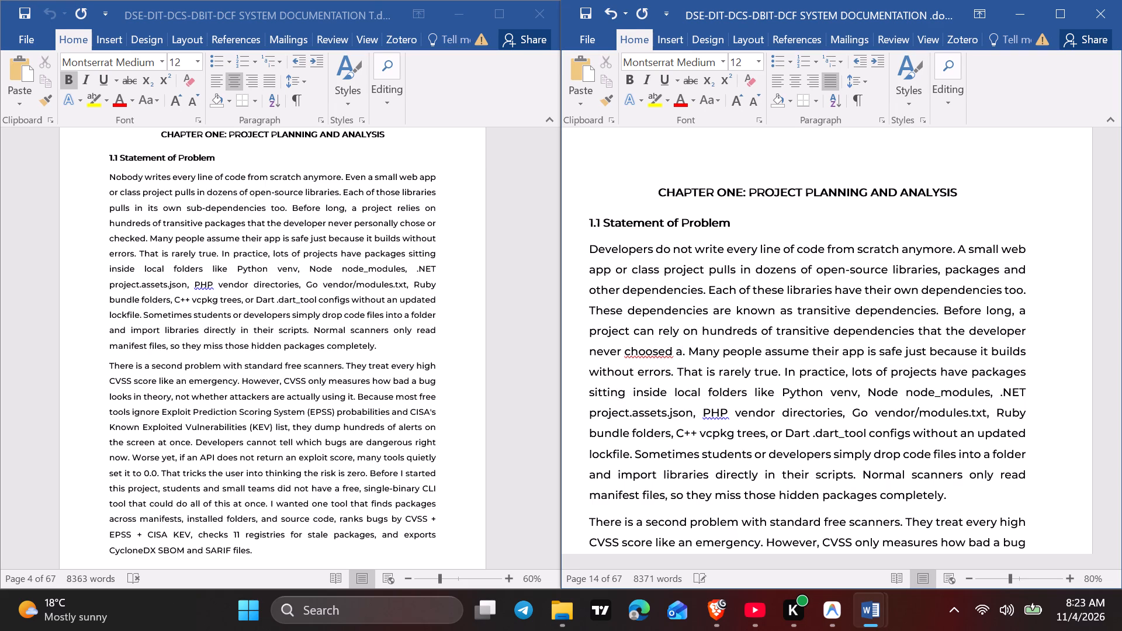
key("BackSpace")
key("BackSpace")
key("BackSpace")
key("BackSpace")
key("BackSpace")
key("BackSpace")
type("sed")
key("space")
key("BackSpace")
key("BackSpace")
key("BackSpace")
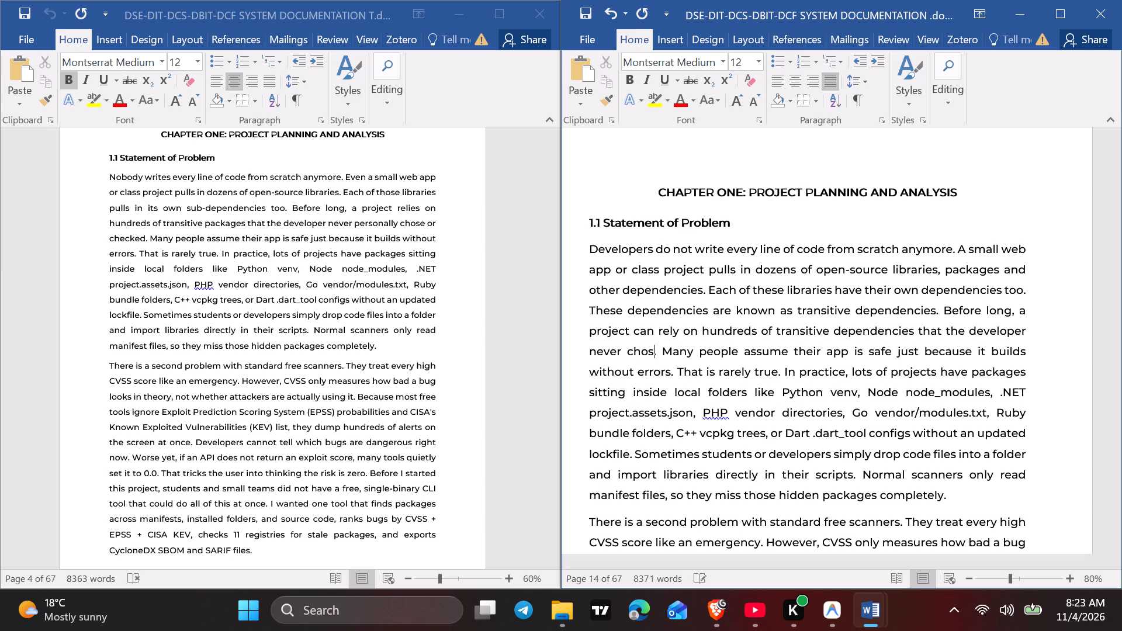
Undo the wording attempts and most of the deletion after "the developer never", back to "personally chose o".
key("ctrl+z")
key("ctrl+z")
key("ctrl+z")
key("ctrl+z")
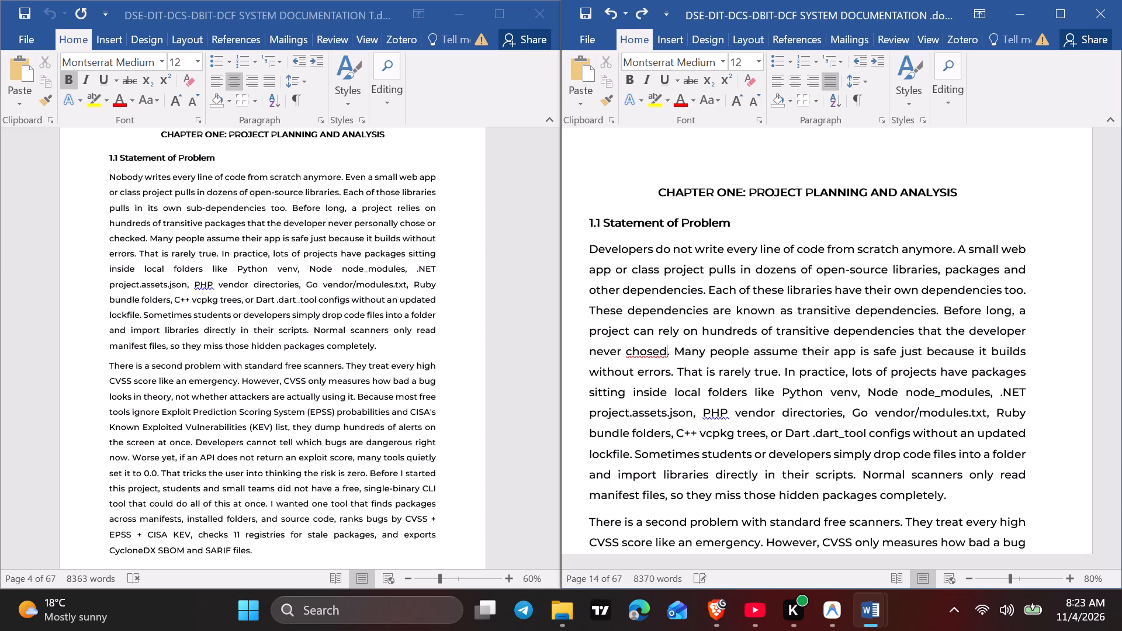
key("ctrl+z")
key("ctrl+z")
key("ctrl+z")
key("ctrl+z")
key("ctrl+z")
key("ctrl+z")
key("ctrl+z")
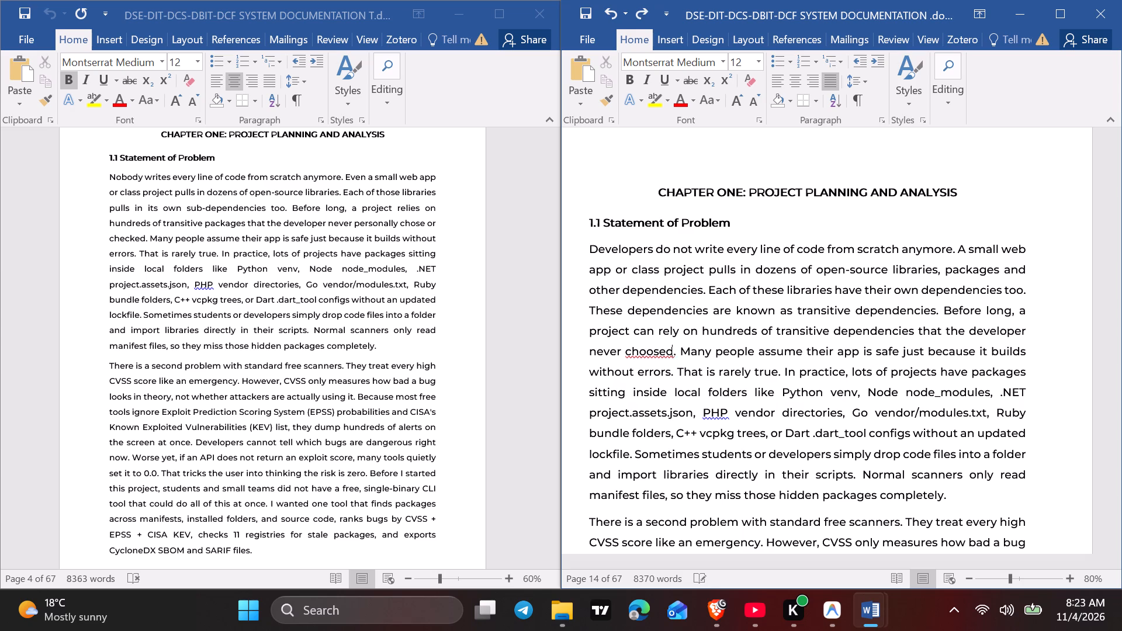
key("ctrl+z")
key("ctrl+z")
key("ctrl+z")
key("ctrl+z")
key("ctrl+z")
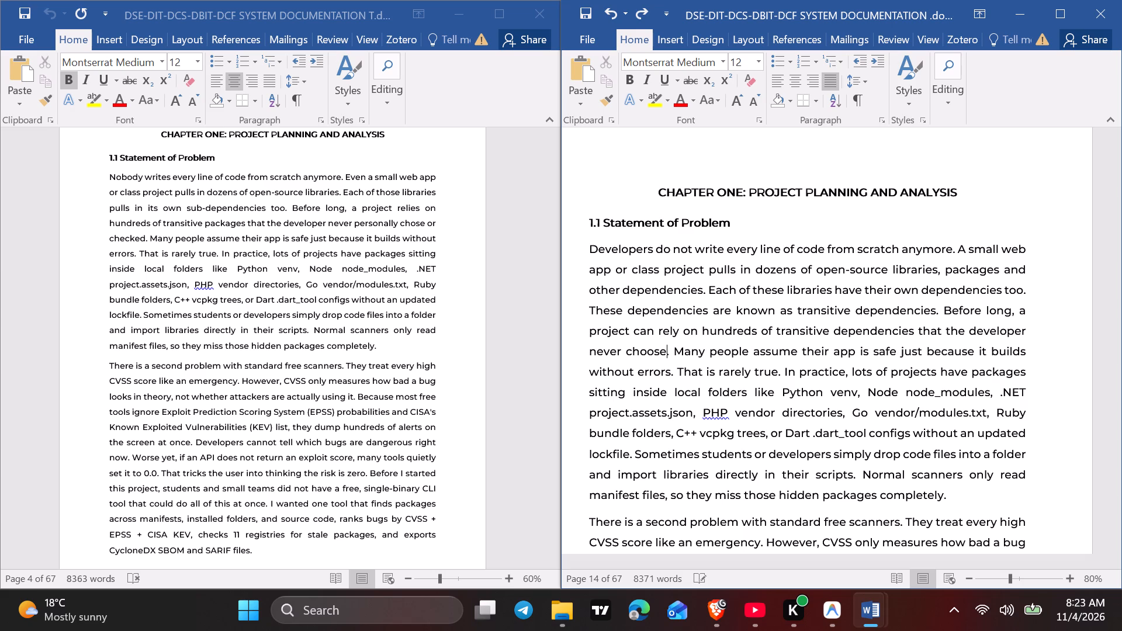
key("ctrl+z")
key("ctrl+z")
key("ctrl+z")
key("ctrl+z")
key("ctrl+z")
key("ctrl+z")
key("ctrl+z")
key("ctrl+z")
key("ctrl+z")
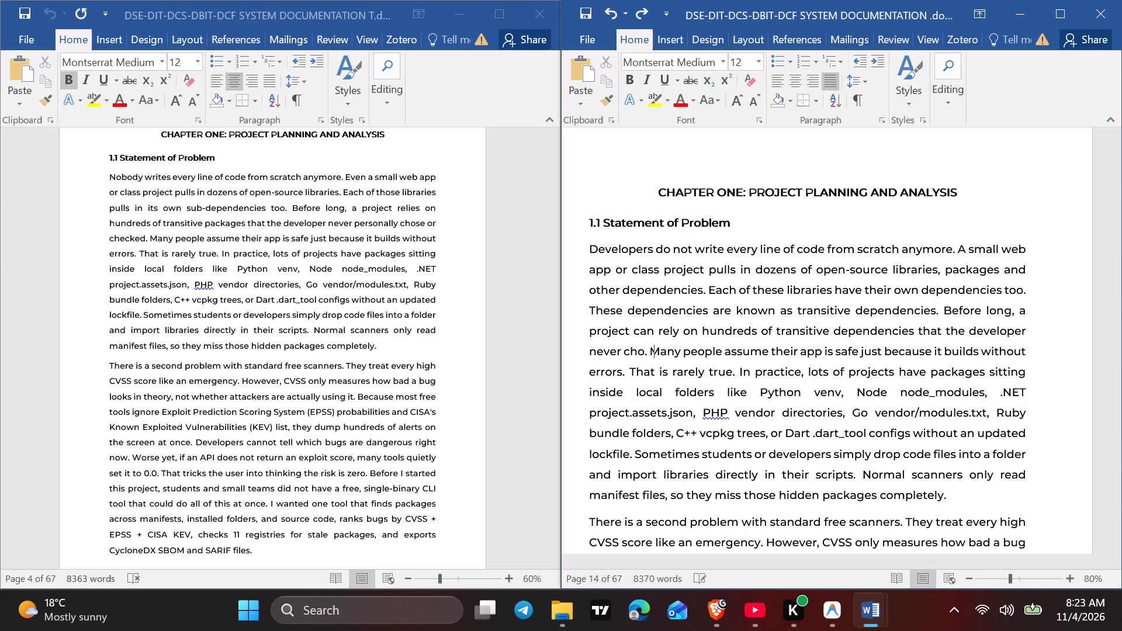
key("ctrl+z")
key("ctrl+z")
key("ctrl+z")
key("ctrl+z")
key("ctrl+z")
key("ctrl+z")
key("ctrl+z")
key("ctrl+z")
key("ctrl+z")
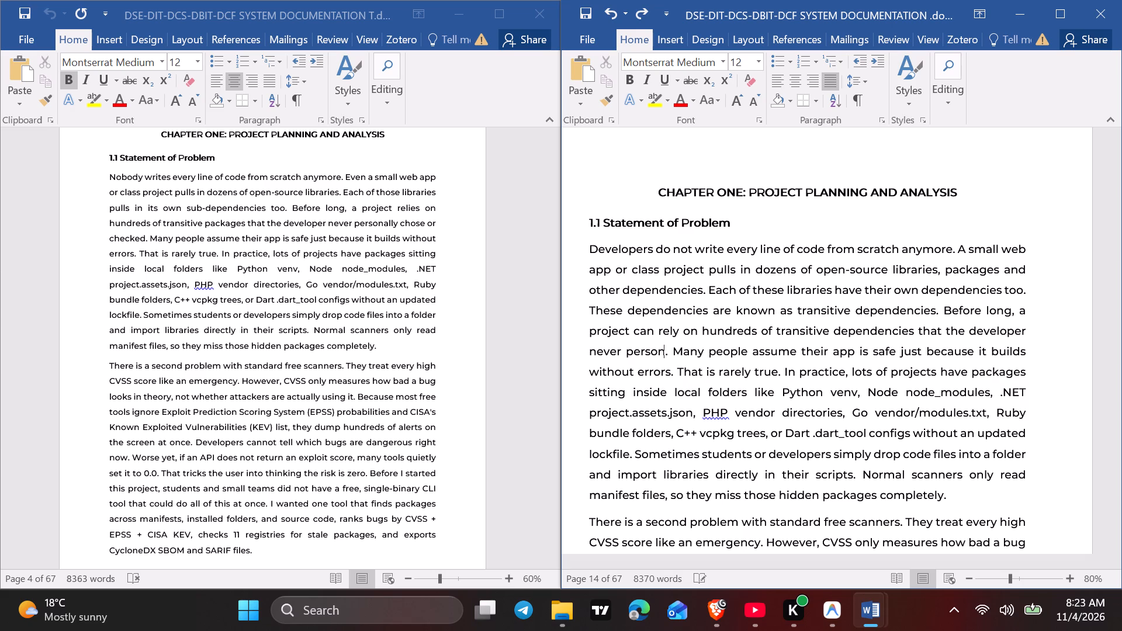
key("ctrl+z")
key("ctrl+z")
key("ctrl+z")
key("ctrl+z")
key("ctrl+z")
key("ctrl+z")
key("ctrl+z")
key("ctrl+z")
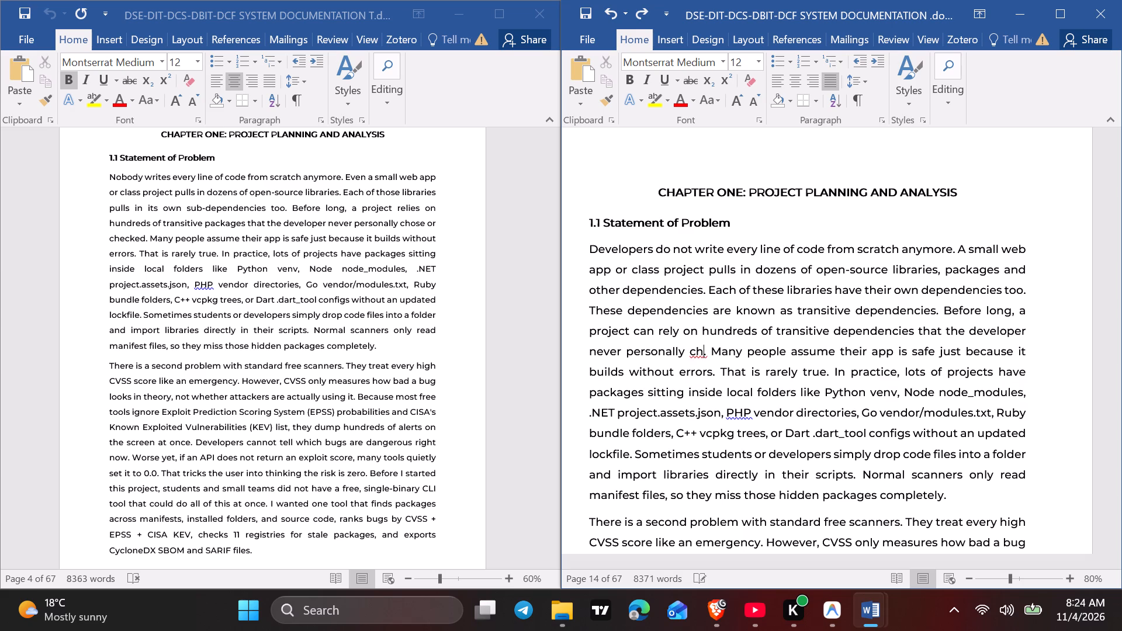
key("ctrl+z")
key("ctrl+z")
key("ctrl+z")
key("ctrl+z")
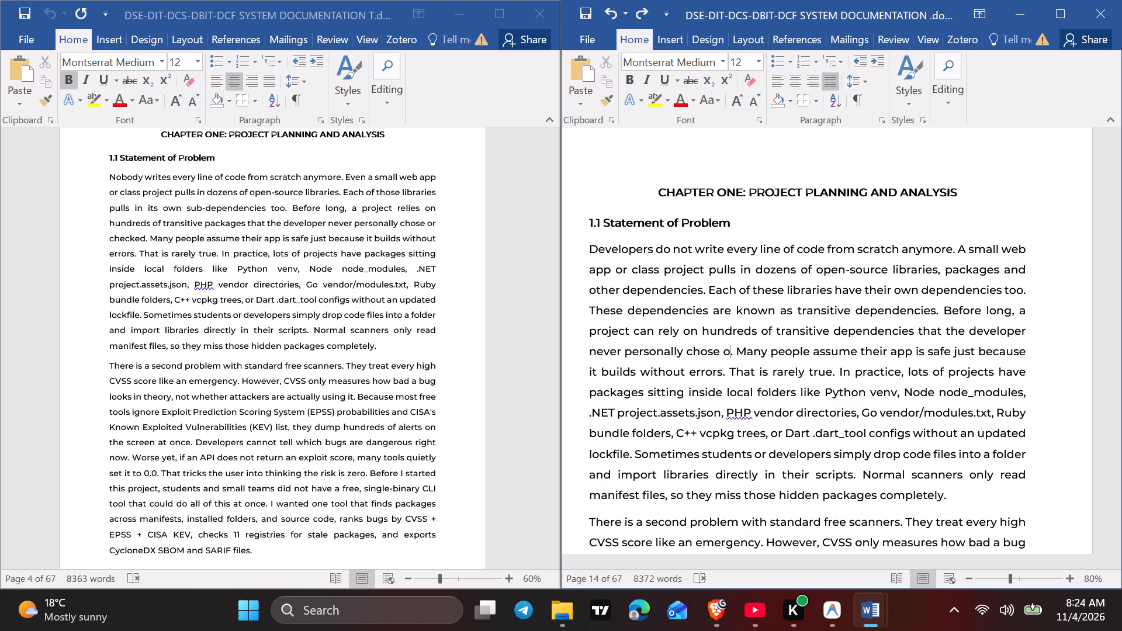
Replace the words between "the developer never" and the full stop with "chose and don't know even know of their existence".
key("BackSpace")
key("BackSpace")
key("BackSpace")
key("BackSpace")
key("BackSpace")
key("BackSpace")
key("BackSpace")
key("BackSpace")
key("BackSpace")
key("BackSpace")
key("BackSpace")
key("BackSpace")
key("BackSpace")
key("BackSpace")
key("BackSpace")
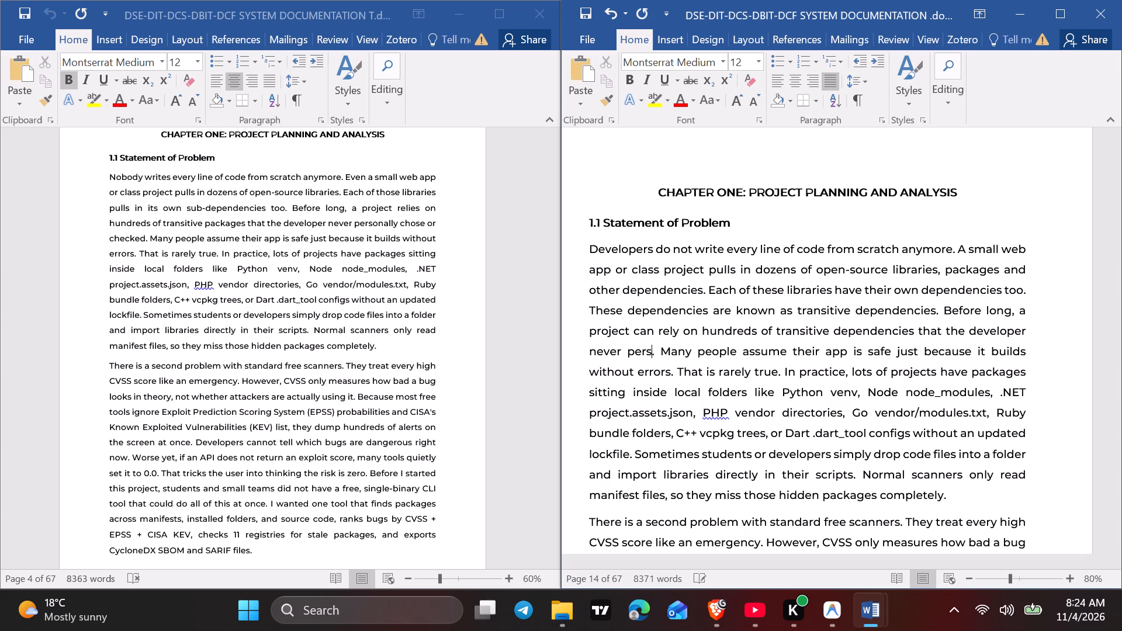
key("BackSpace")
key("BackSpace")
key("BackSpace")
type("chose and")
key("space")
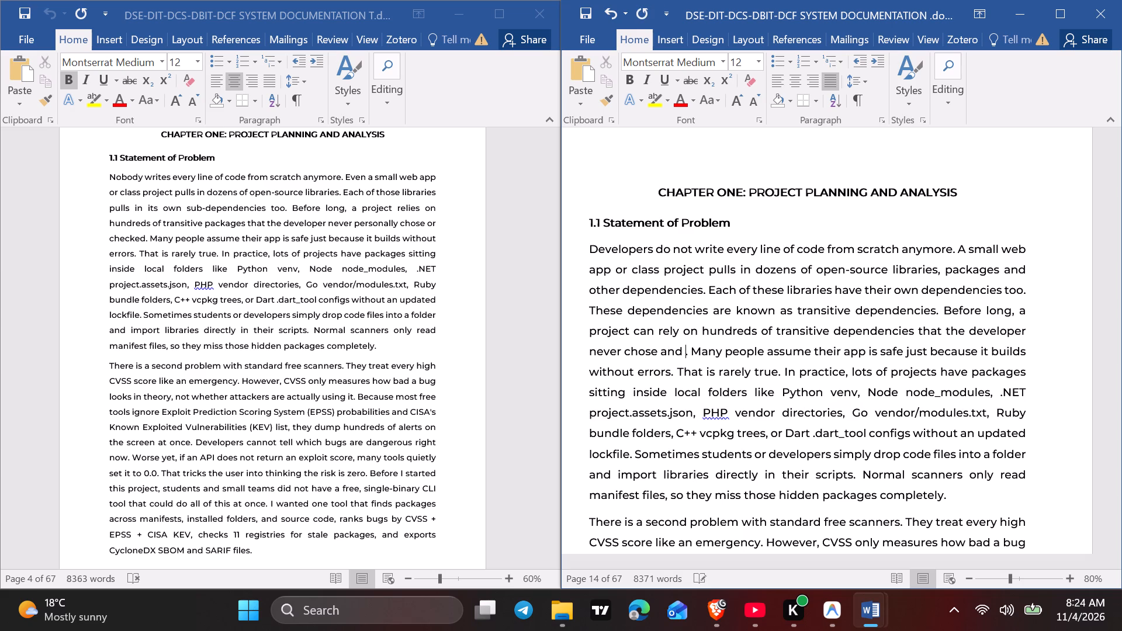
type("dont know even")
key("space")
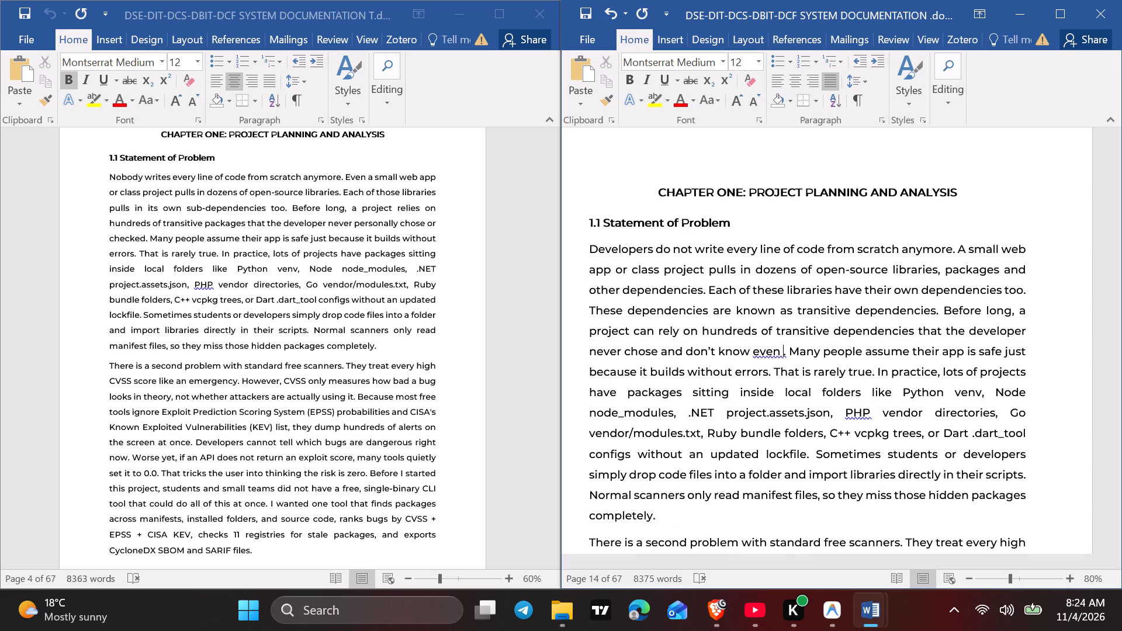
type("know of ther")
key("BackSpace")
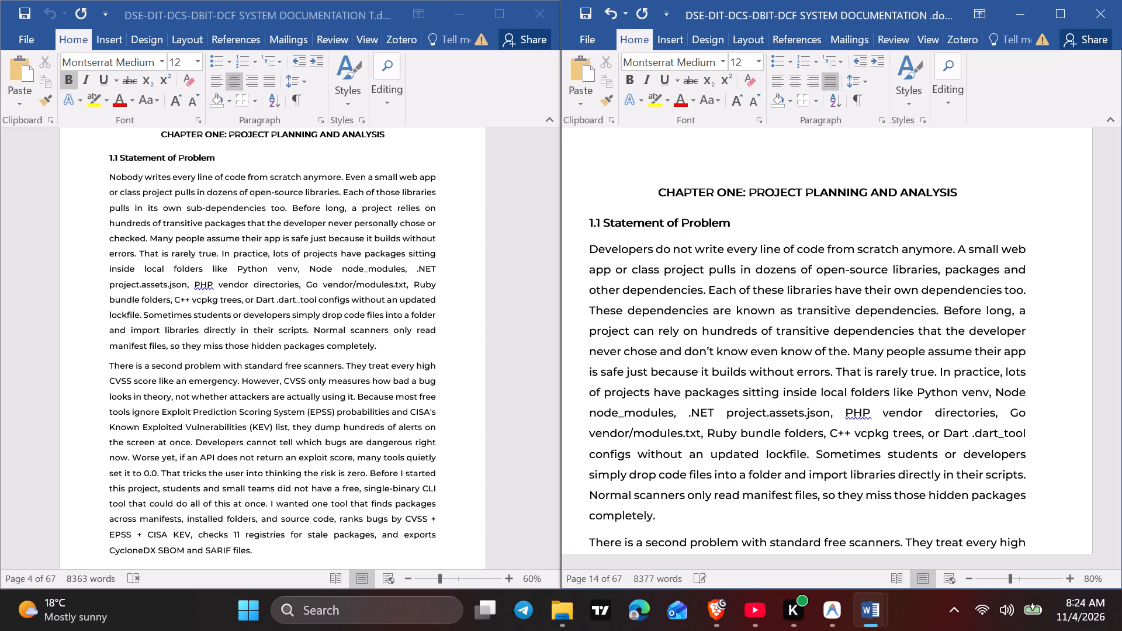
type("ir existence")
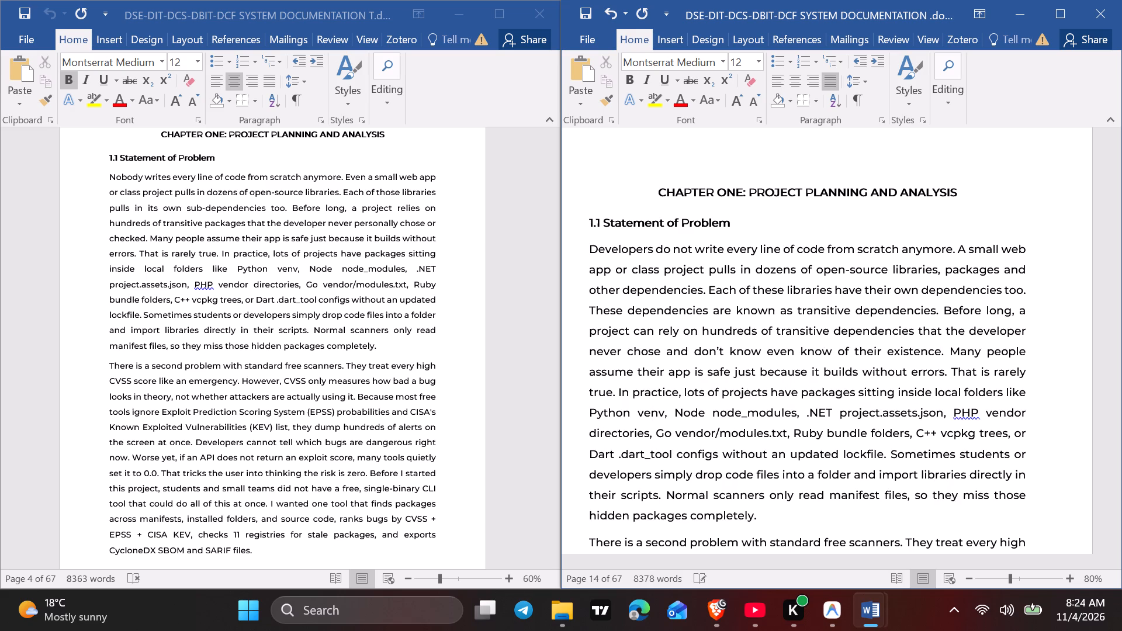
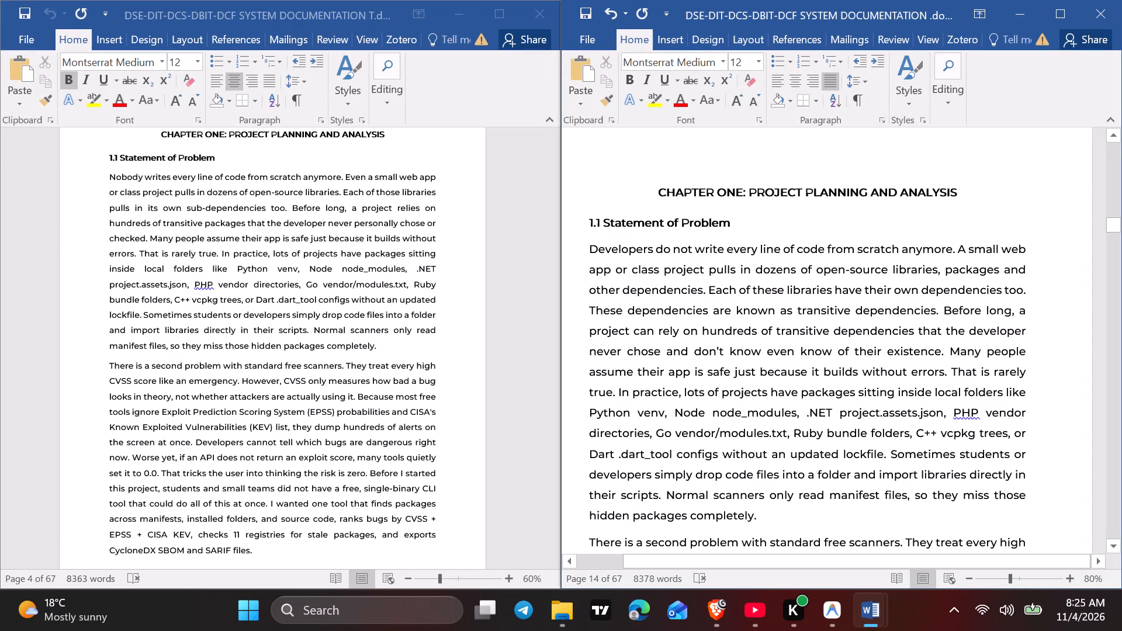
Insert "throwing any" before "errors" in the "Many people assume" sentence of section 1.1.
scroll(823, 438, "down", 1)
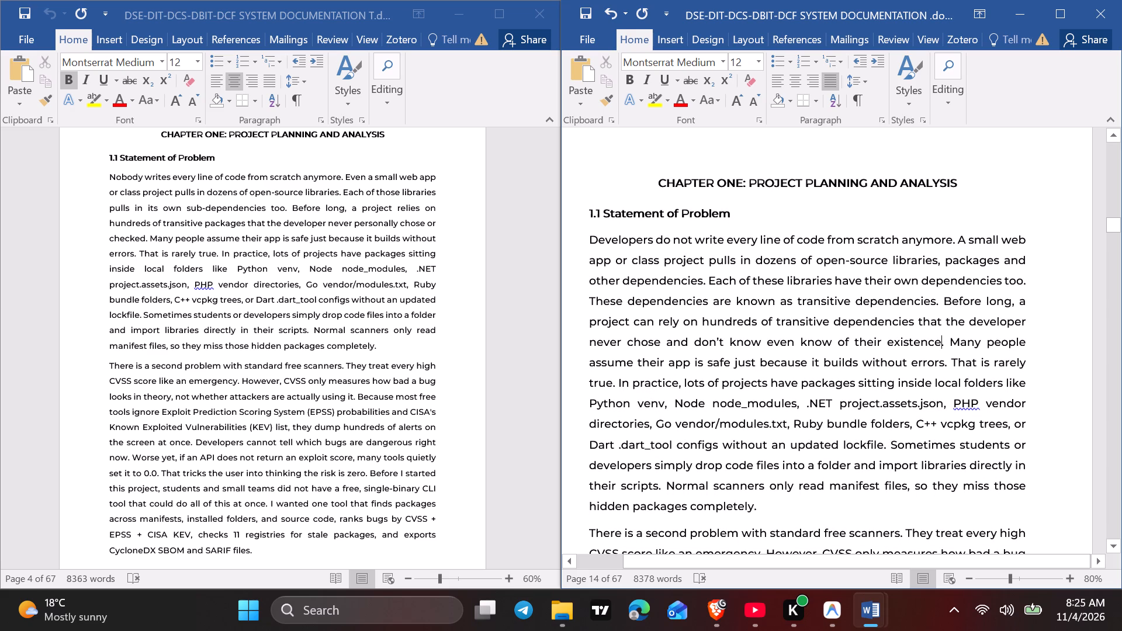
left_click(903, 363)
left_click(909, 359)
type("throwing na")
key("BackSpace")
key("BackSpace")
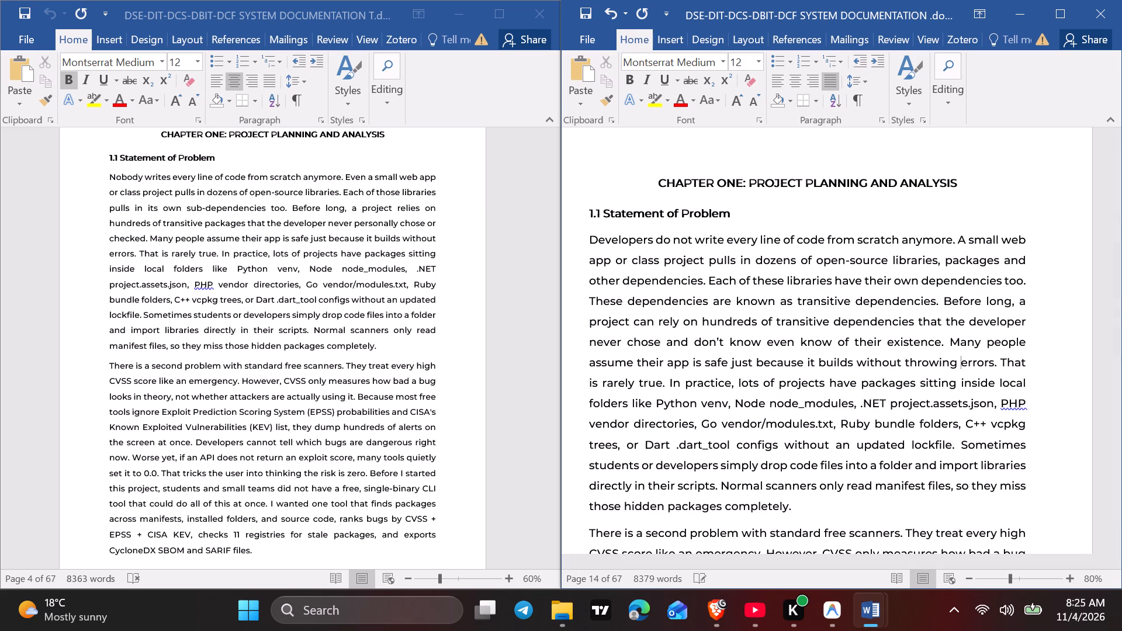
type("any")
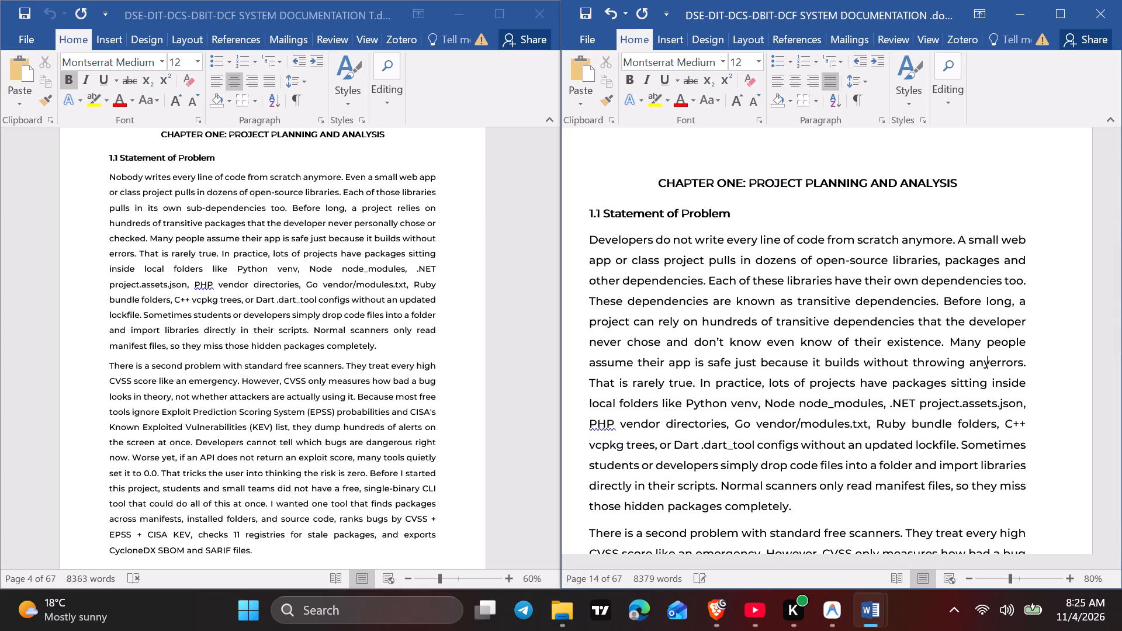
key("space")
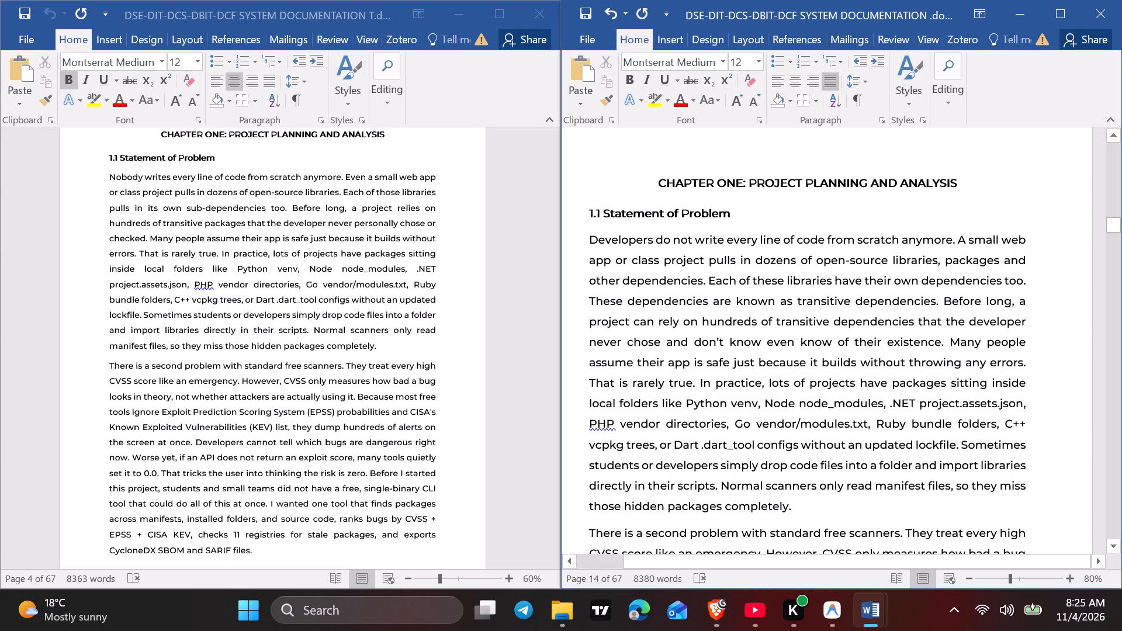
Delete the sentence "That is rarely true." from the first paragraph of section 1.1.
left_click(692, 384)
key("BackSpace")
key("BackSpace")
key("BackSpace")
key("BackSpace")
key("BackSpace")
key("BackSpace")
key("BackSpace")
key("BackSpace")
key("BackSpace")
key("BackSpace")
key("BackSpace")
key("BackSpace")
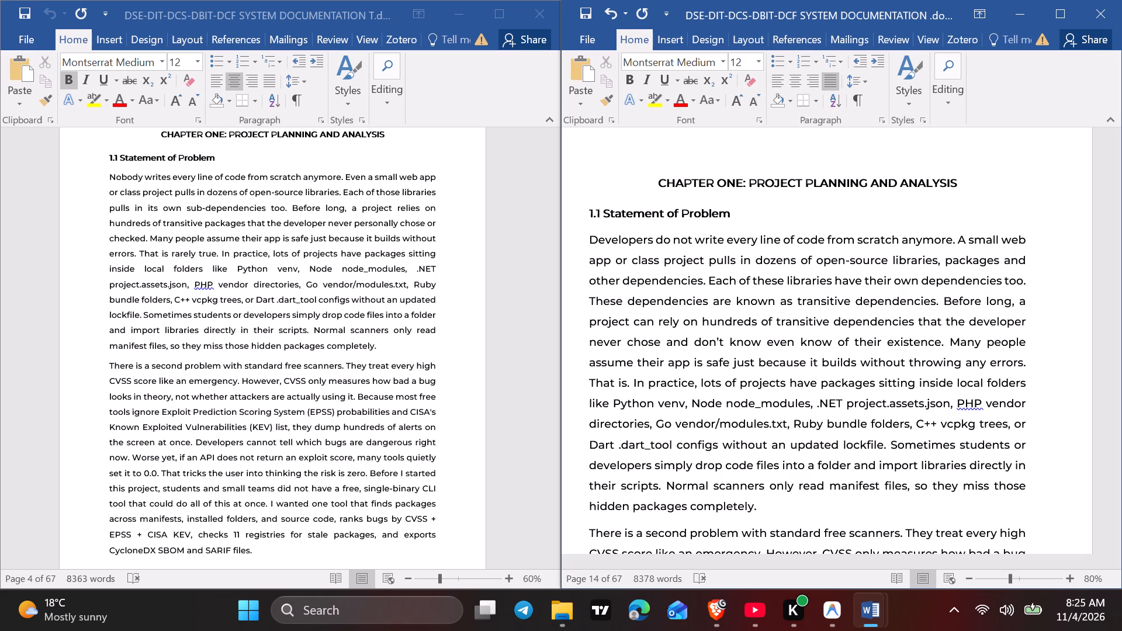
key("BackSpace")
key("BackSpace")
key("BackSpace")
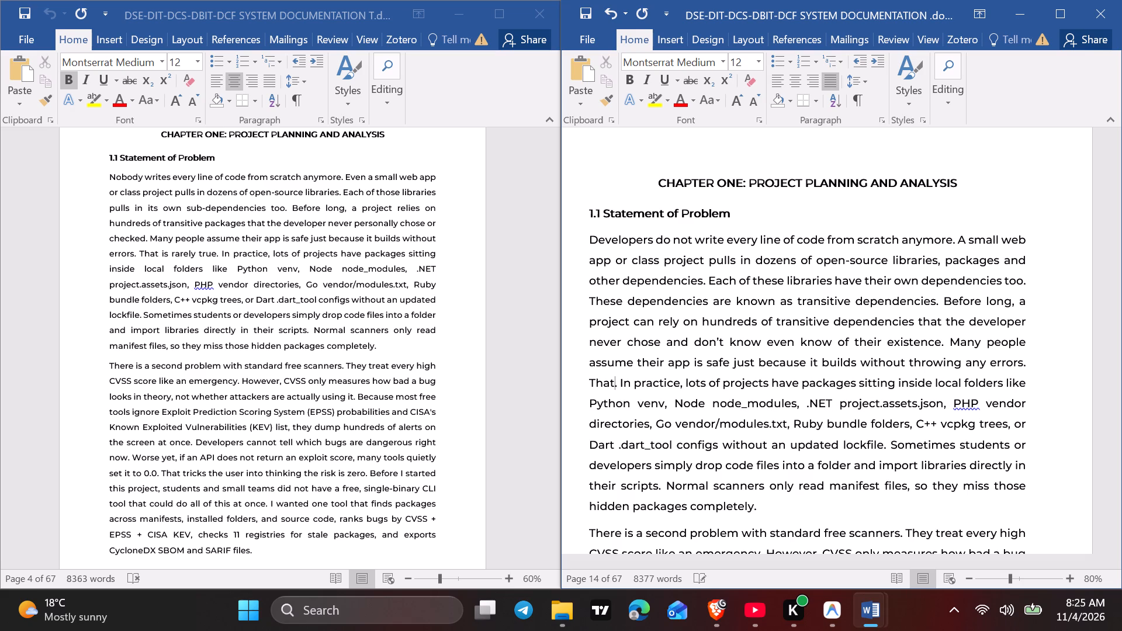
key("BackSpace")
key("BackSpace")
key("BackSpace")
key("BackSpace")
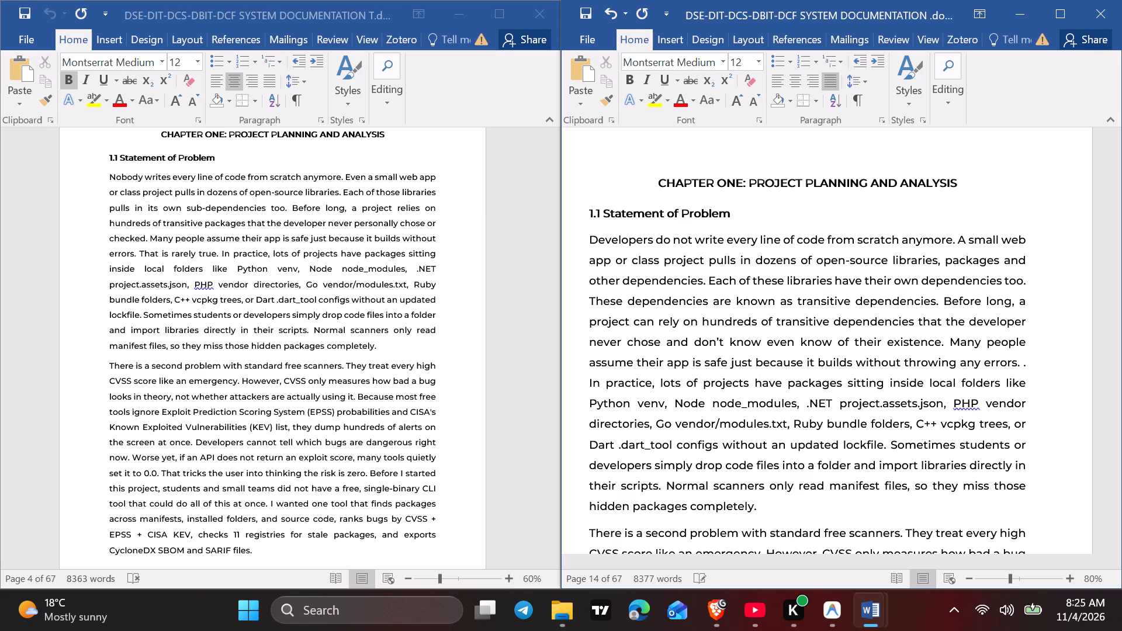
key("BackSpace")
key("BackSpace")
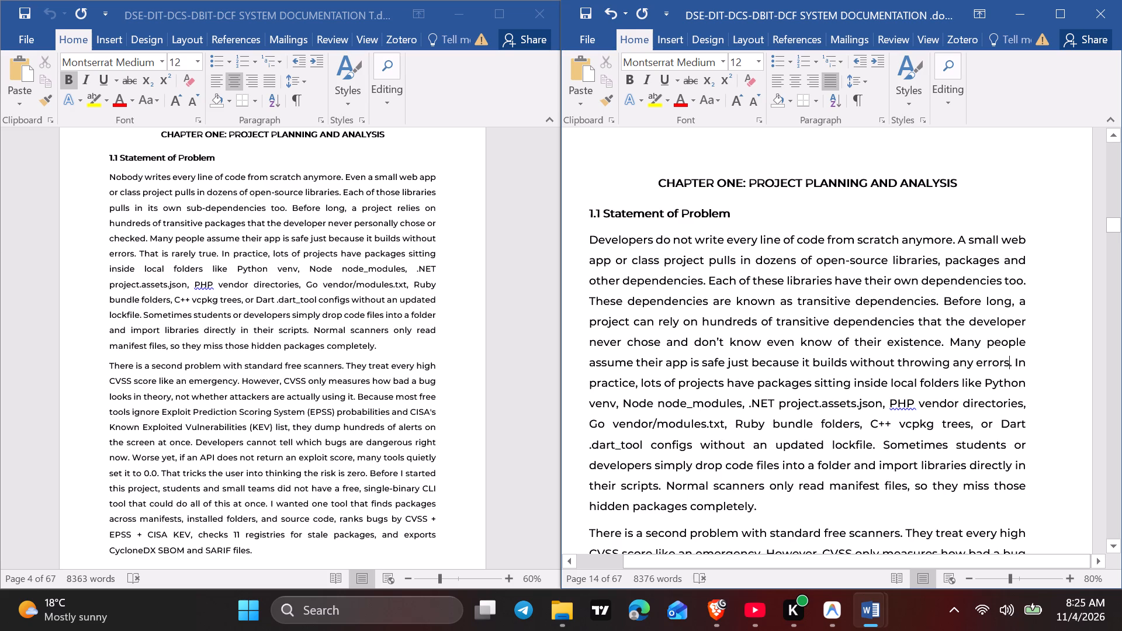
Add the sentence "That assumption is rarely true." after "without throwing any errors." in section 1.1, with a space before it.
left_click(1011, 362)
left_click(1019, 353)
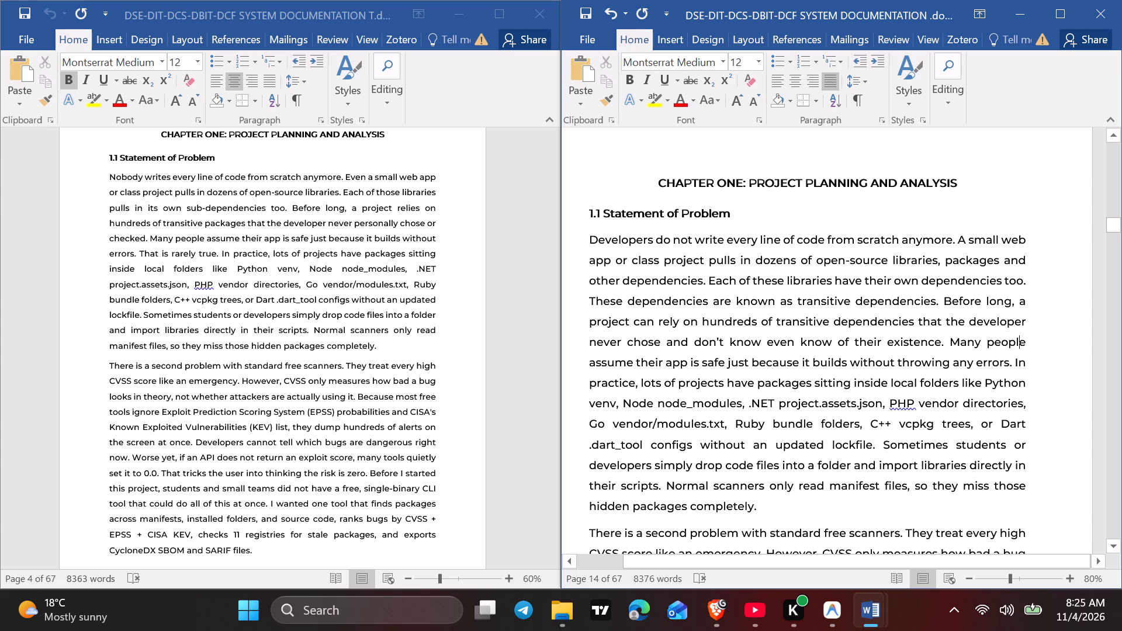
double_click(1010, 370)
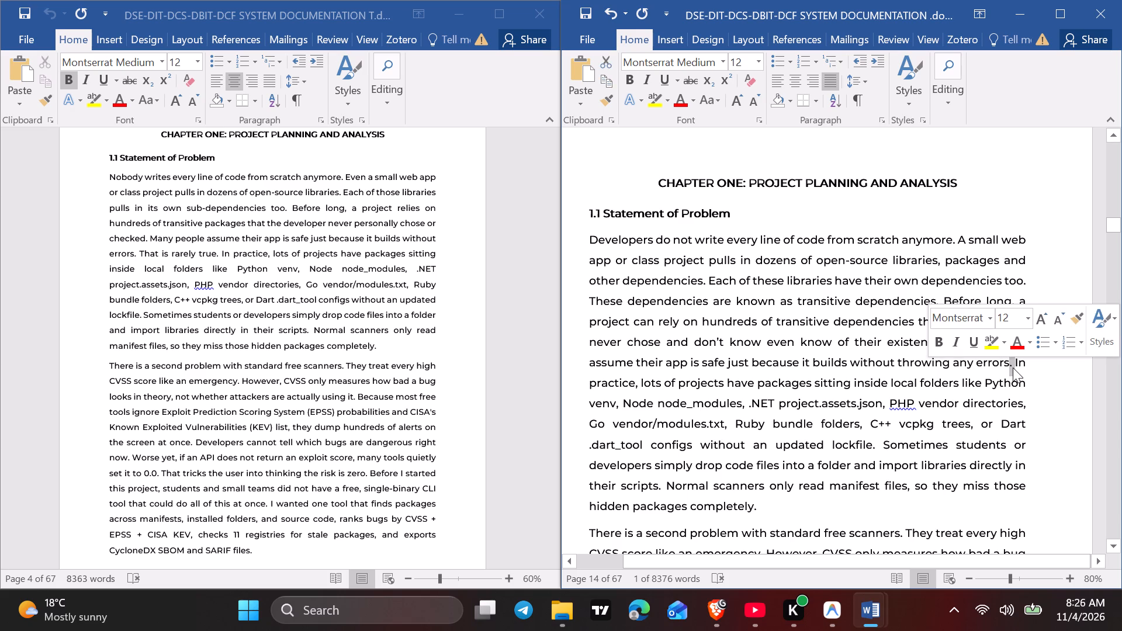
left_click(1013, 367)
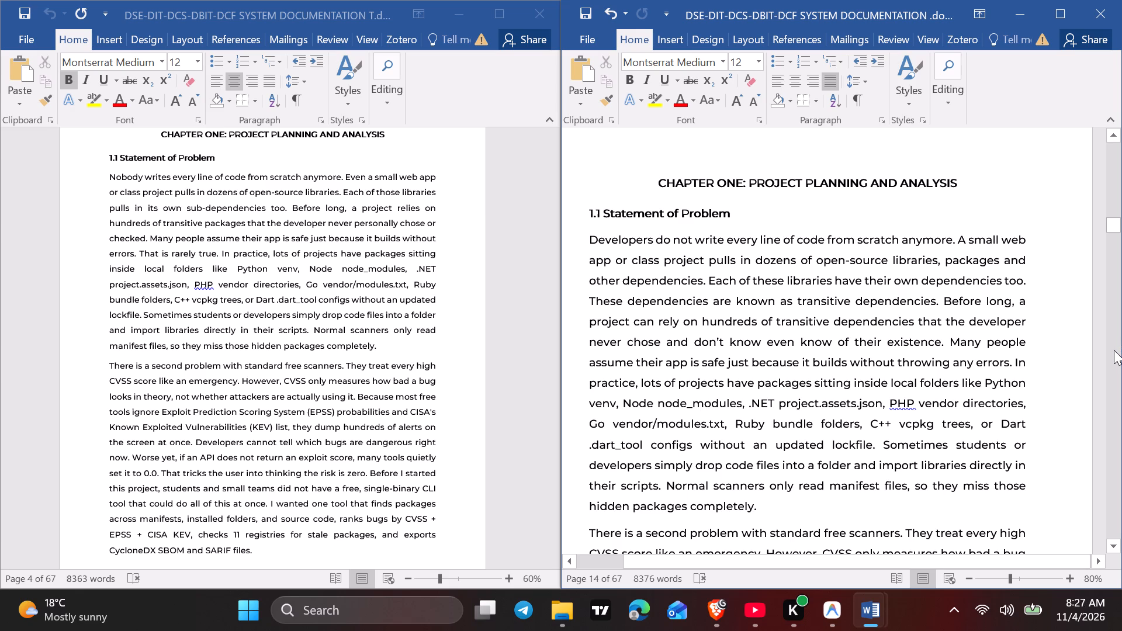
type("that")
key("space")
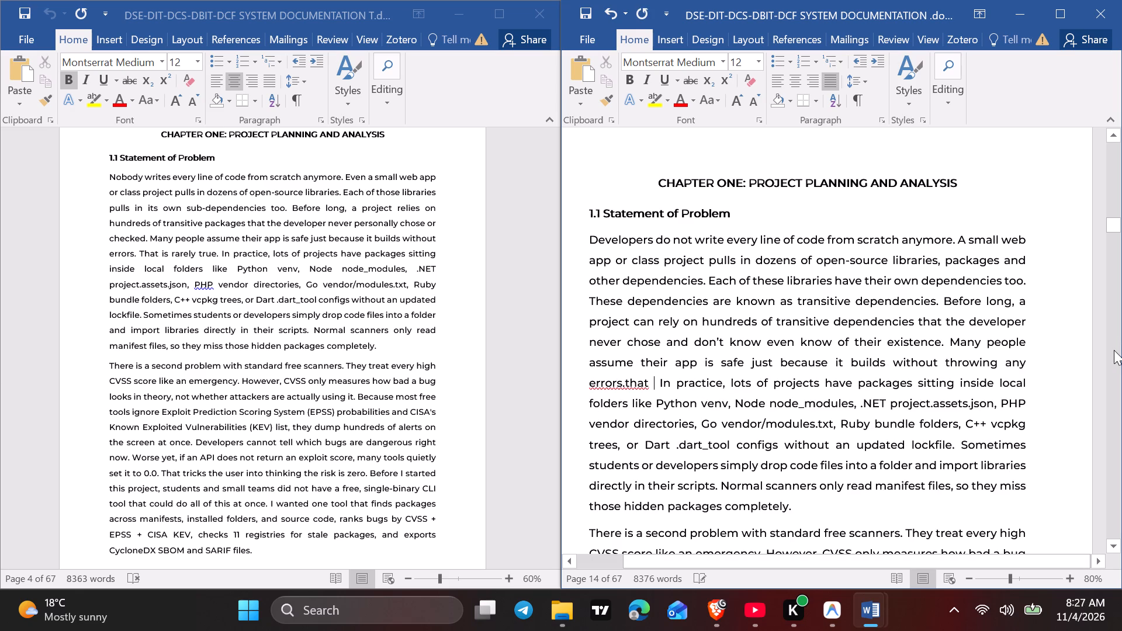
key("BackSpace")
key("BackSpace")
key("BackSpace")
key("BackSpace")
key("BackSpace")
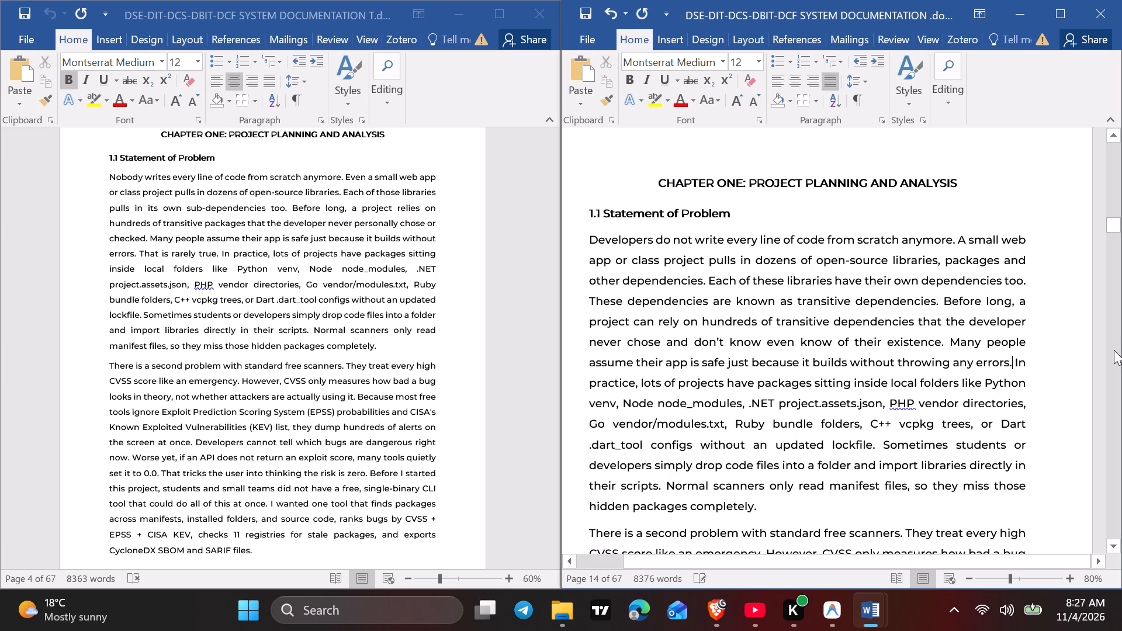
key("t")
type("hat i")
key("BackSpace")
type("ass")
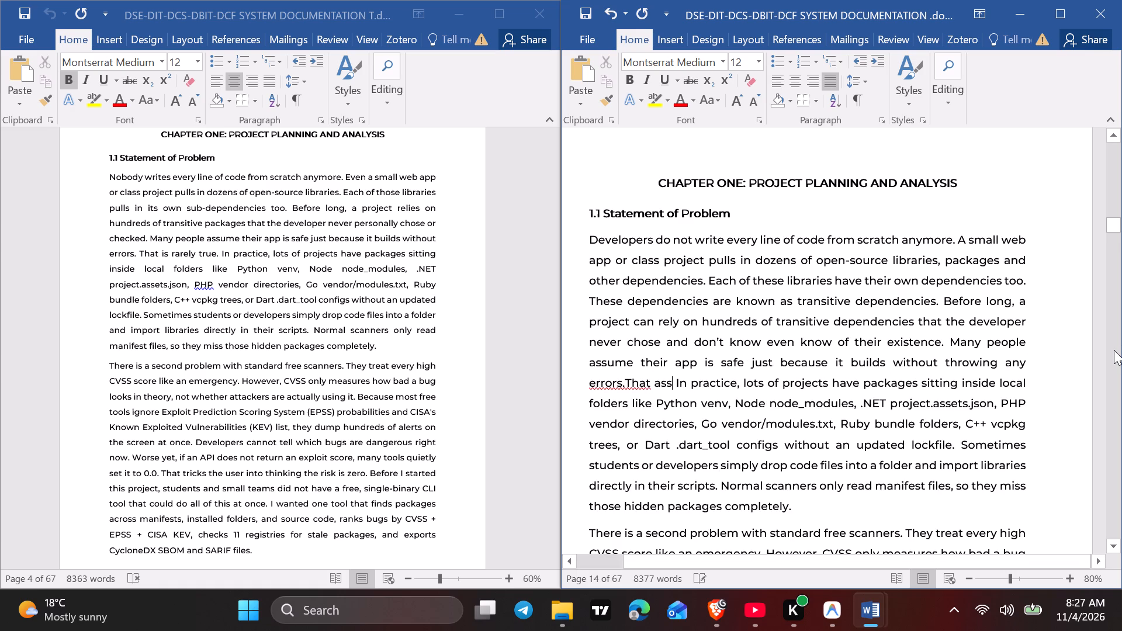
type("umption i")
key("space")
key("BackSpace")
type("s")
key("space")
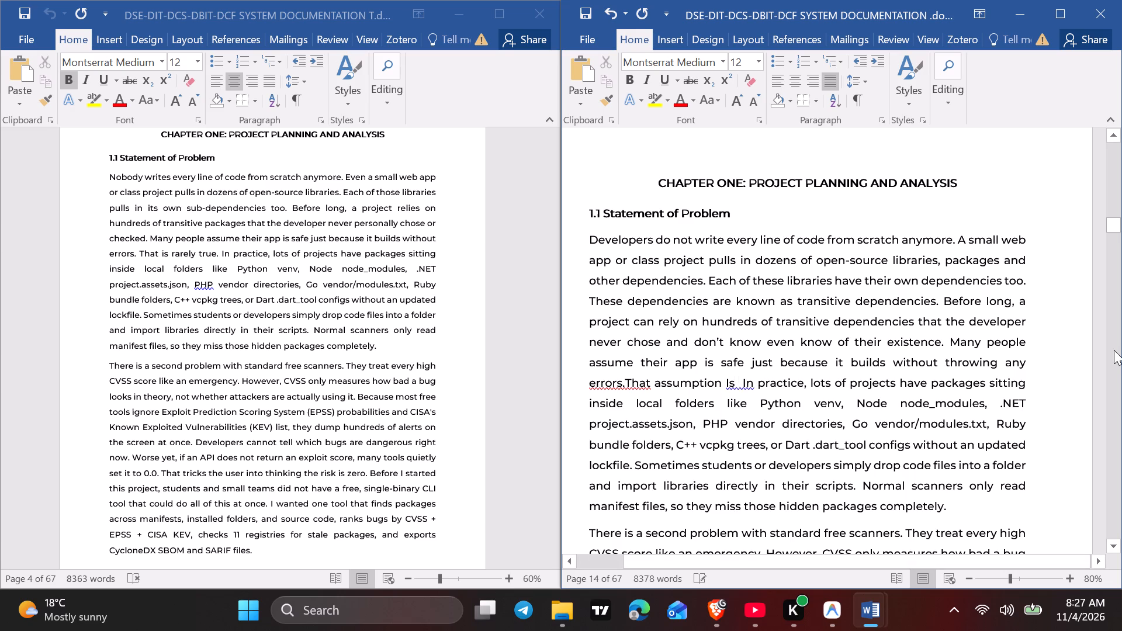
key("BackSpace")
key("BackSpace")
key("BackSpace")
type("is")
key("space")
type("rarely true")
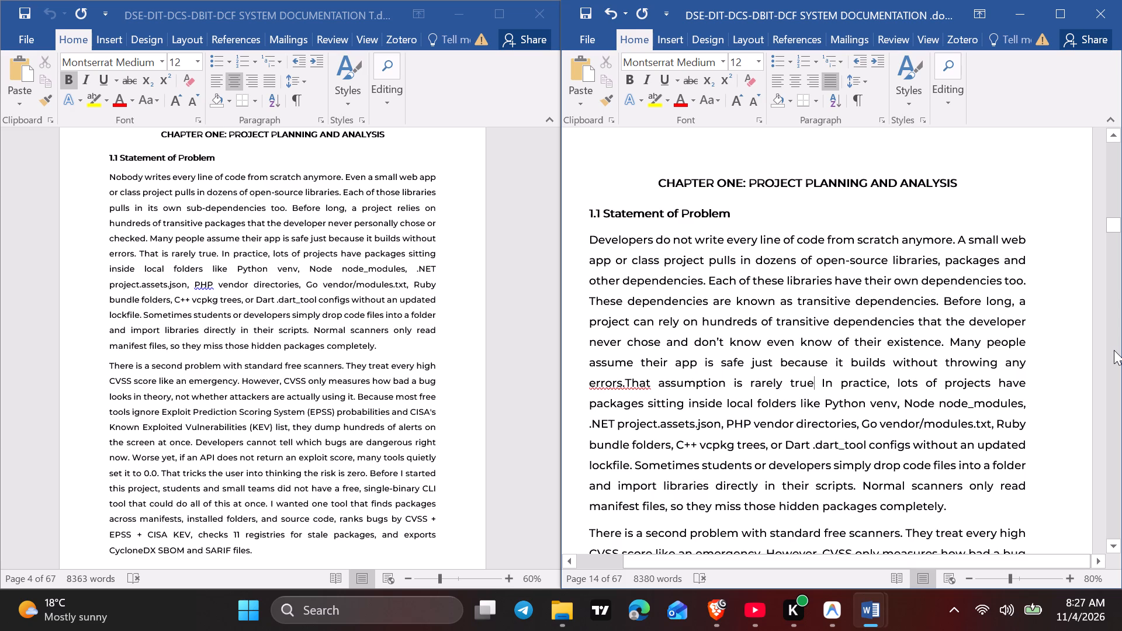
key("period")
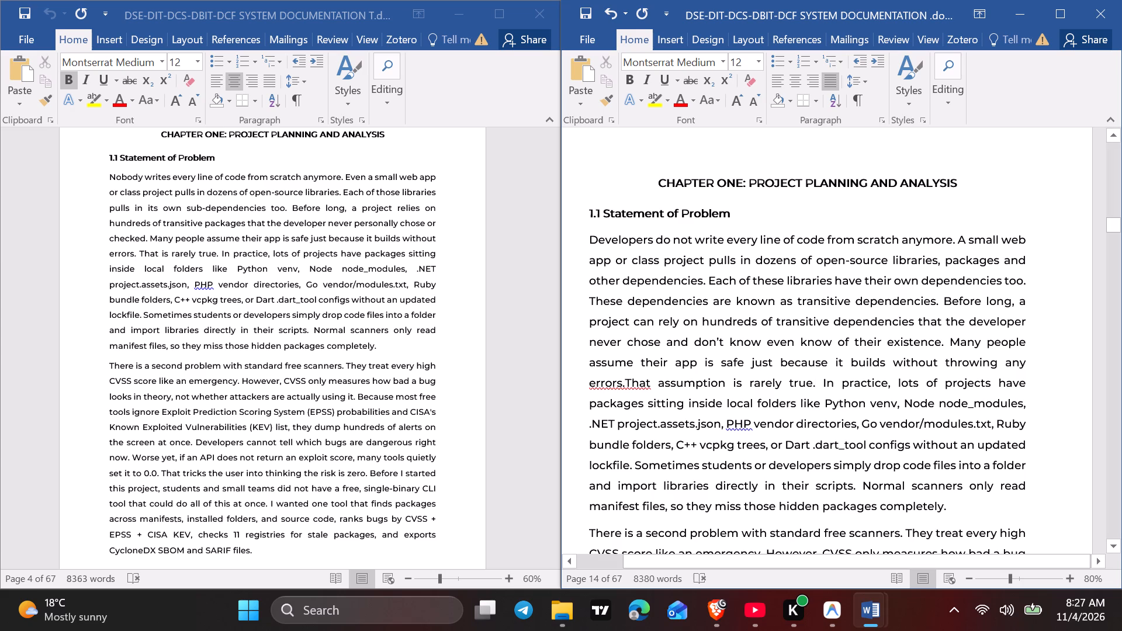
left_click(625, 381)
key("space")
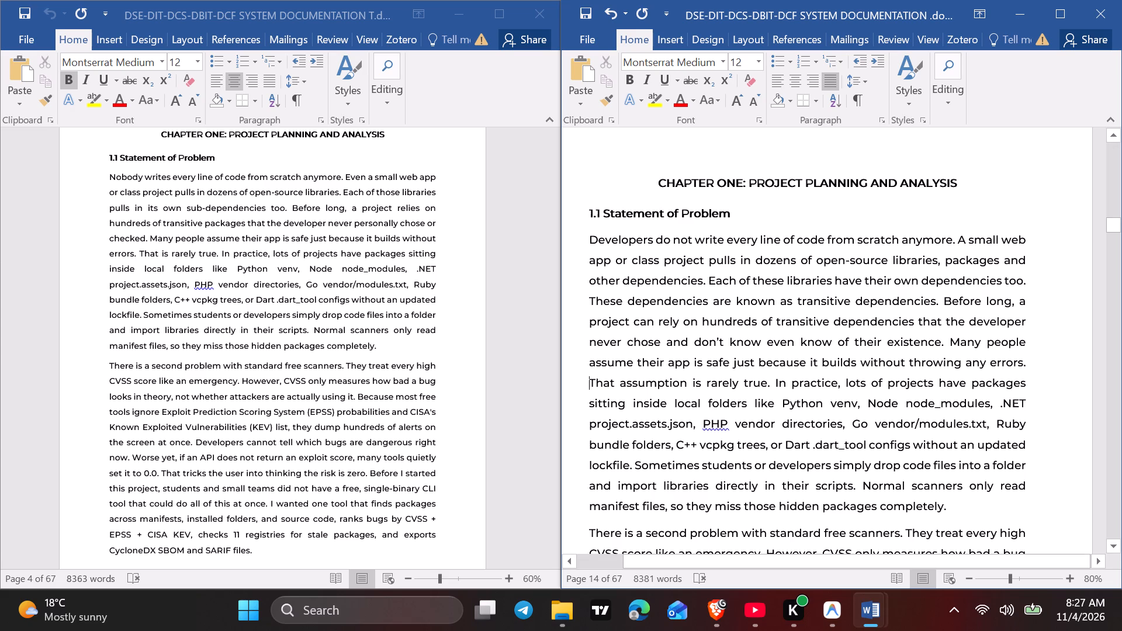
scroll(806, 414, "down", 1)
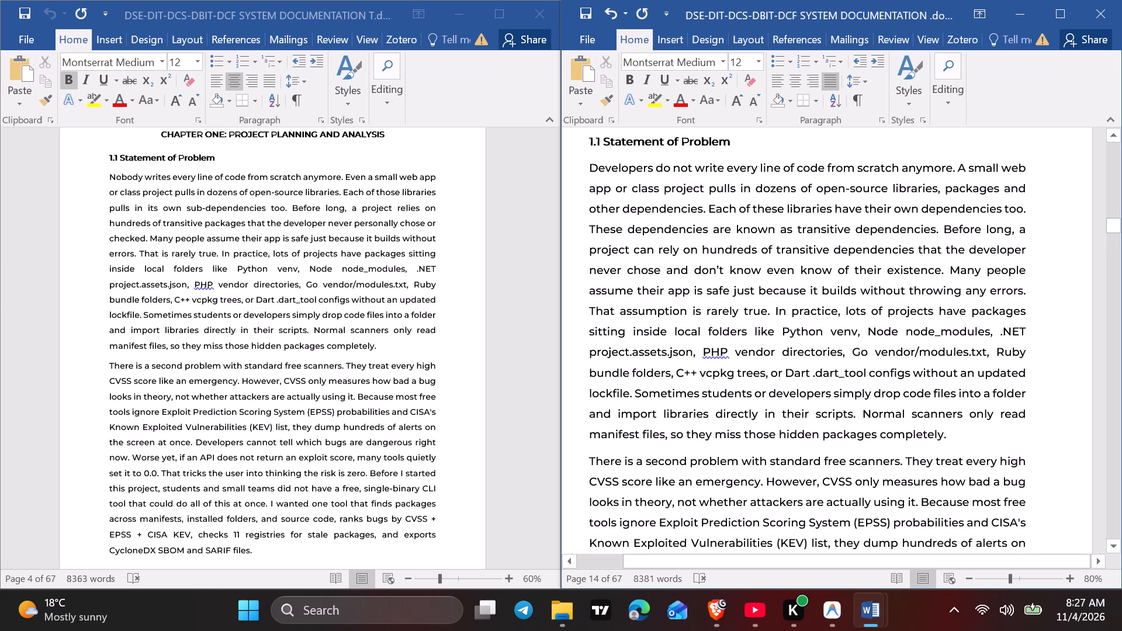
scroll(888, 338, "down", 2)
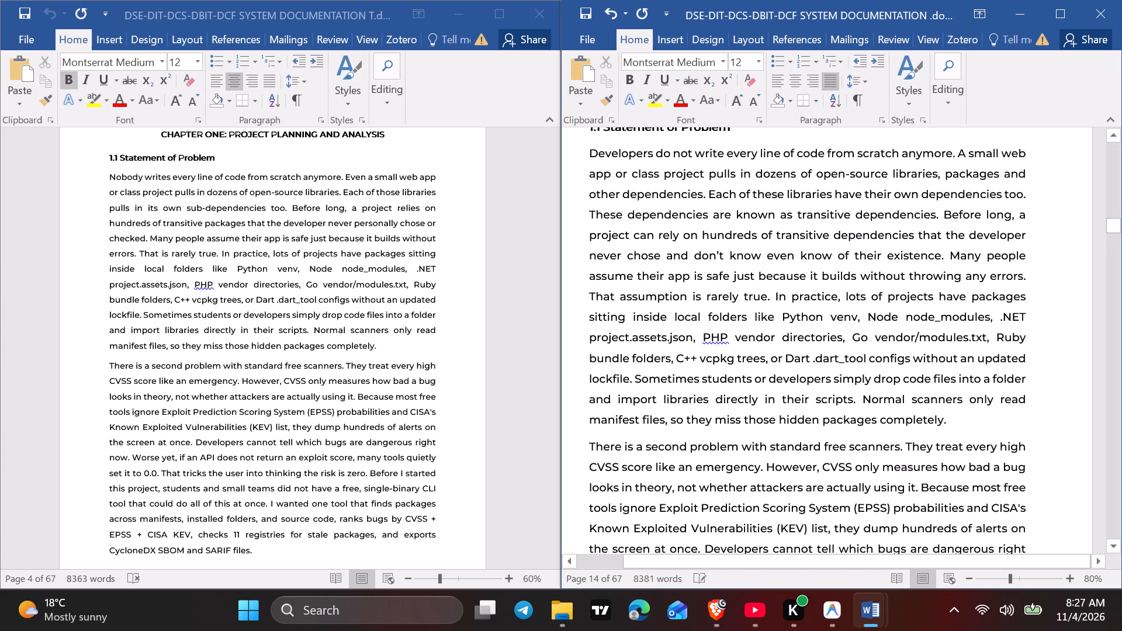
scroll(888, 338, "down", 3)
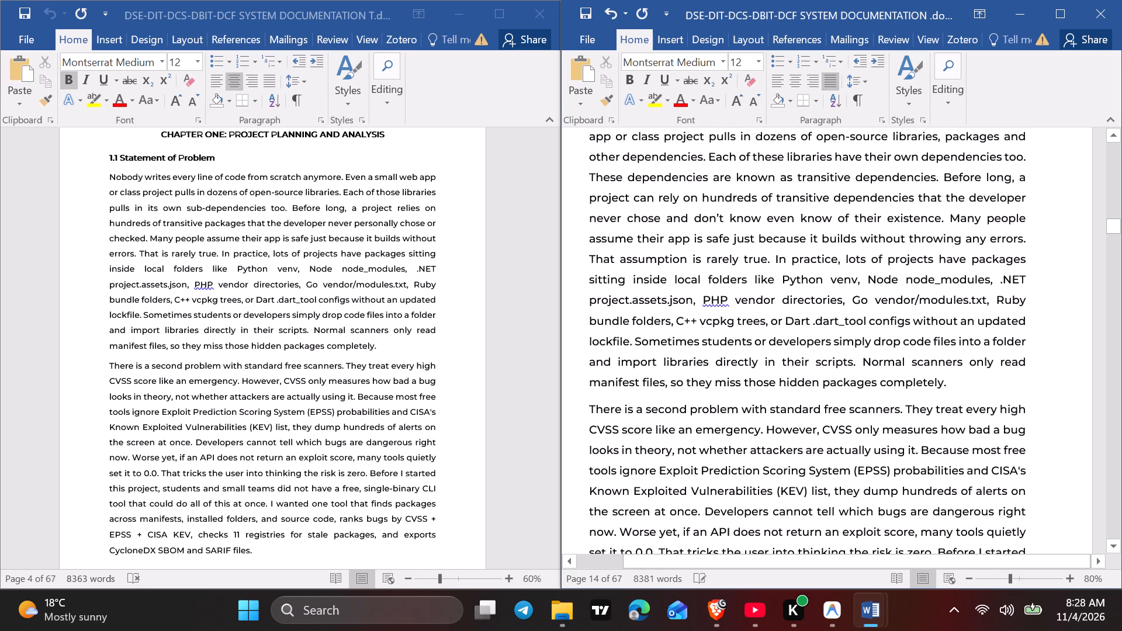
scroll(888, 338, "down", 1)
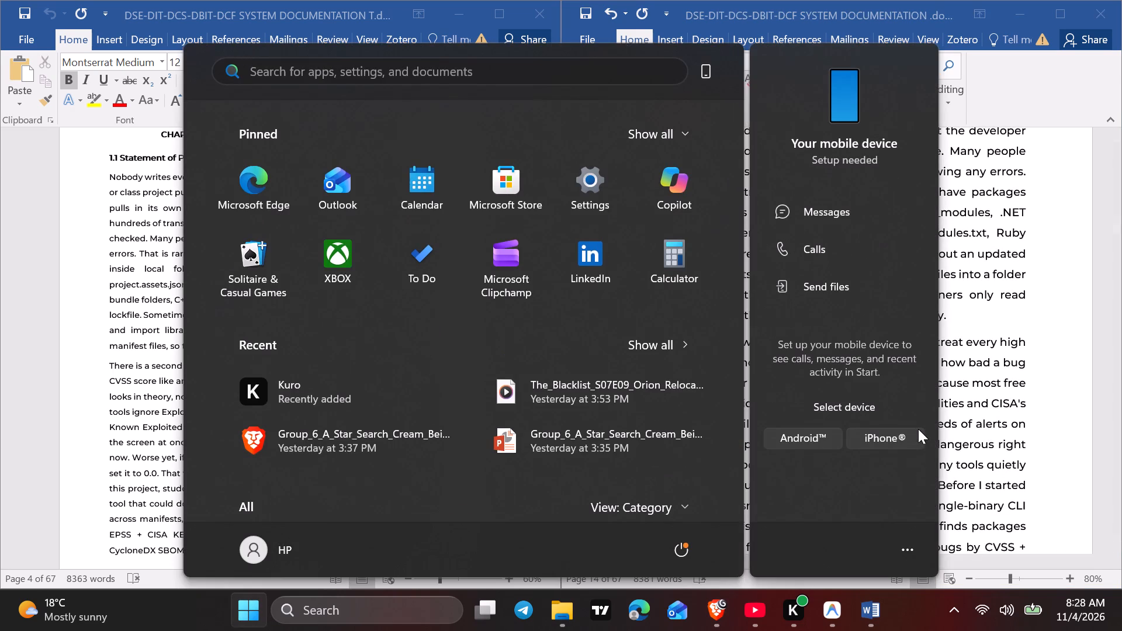
Search Windows for "cmd" and launch the Command Prompt.
type("cmd")
key("Return")
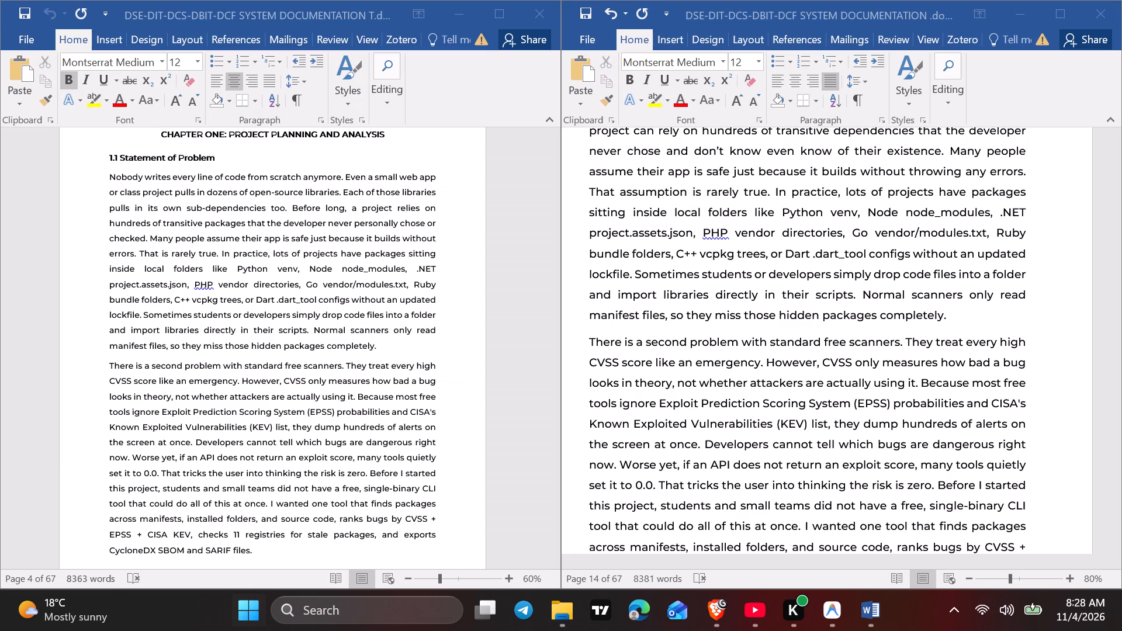
Switch to the Brave browser and activate the address bar of the New Tab page for an entry.
left_click(690, 630)
left_click(718, 605)
left_click(717, 618)
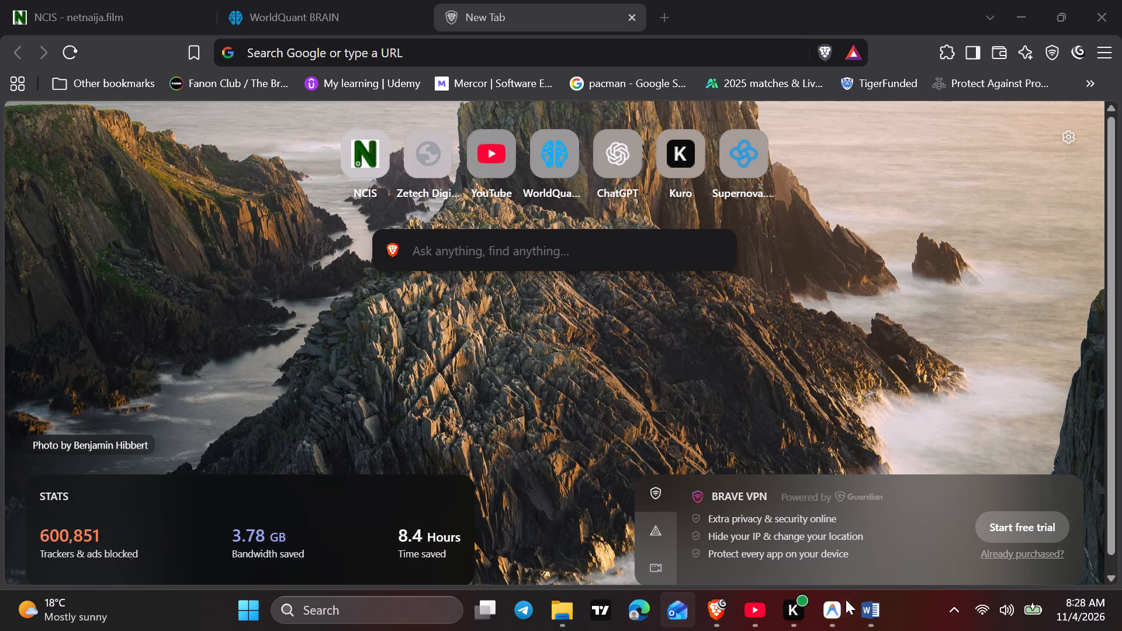
left_click(522, 51)
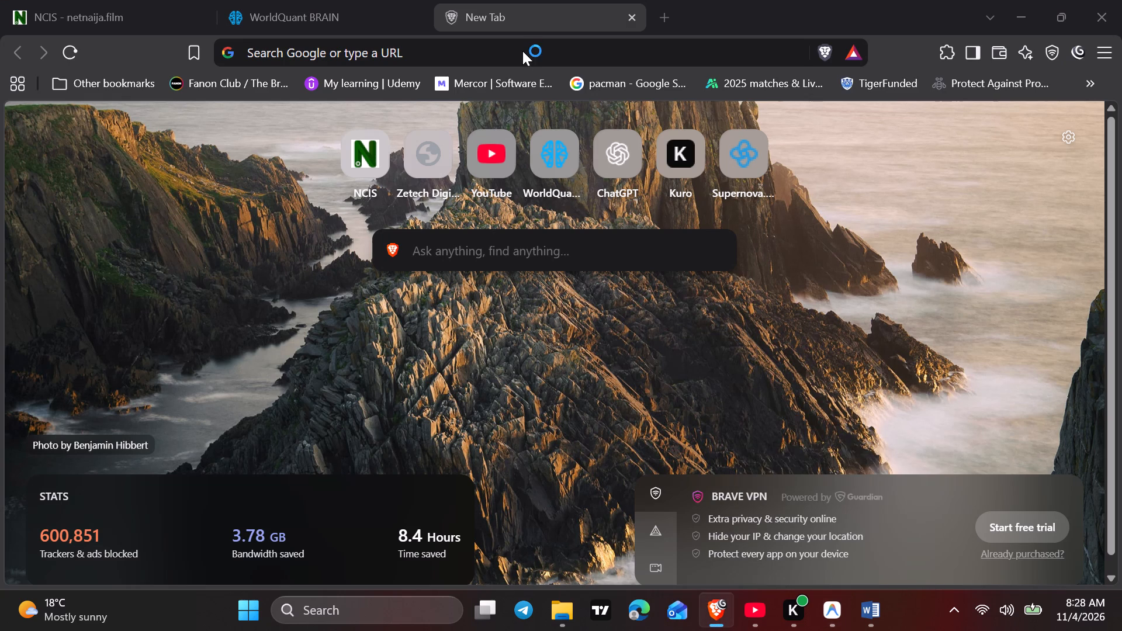